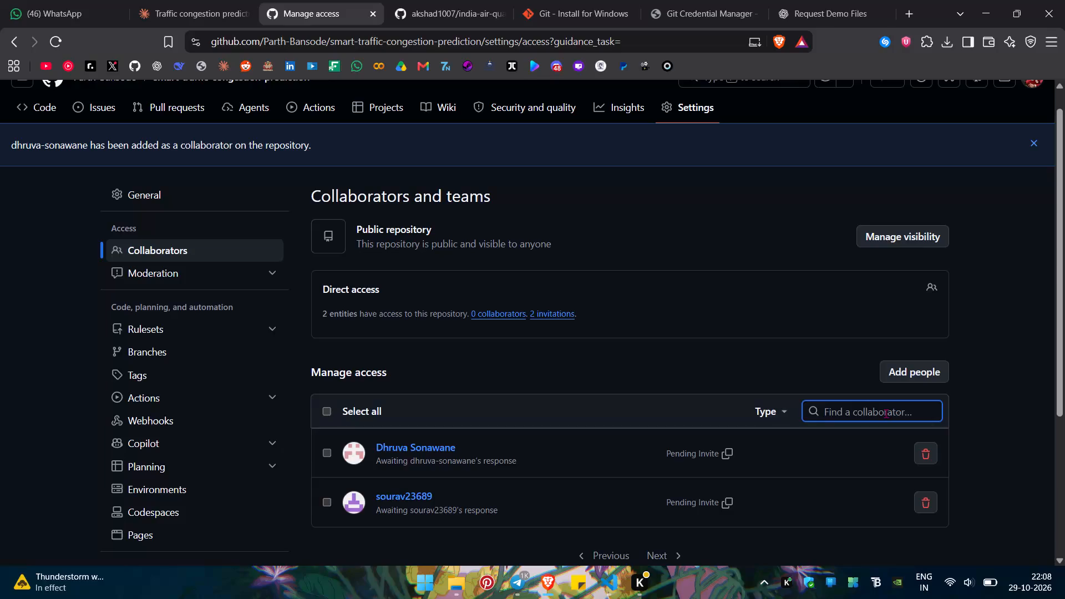
# Invite another collaborator to the smart-traffic-congestion-prediction repository using the copied e-mail address.
pyautogui.click(912, 369)
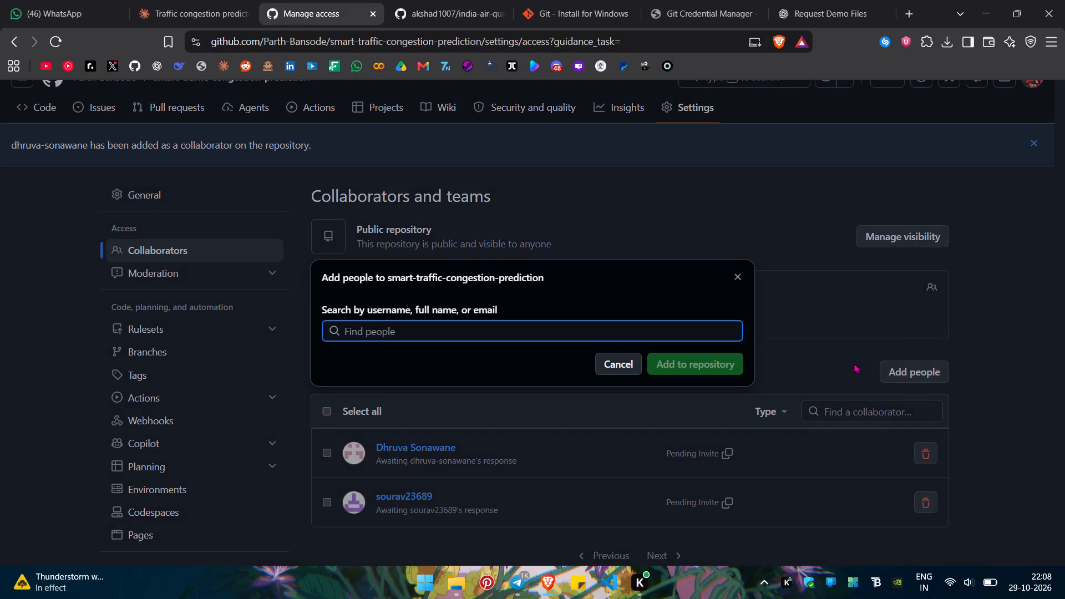
pyautogui.hotkey('ctrl', 'v')
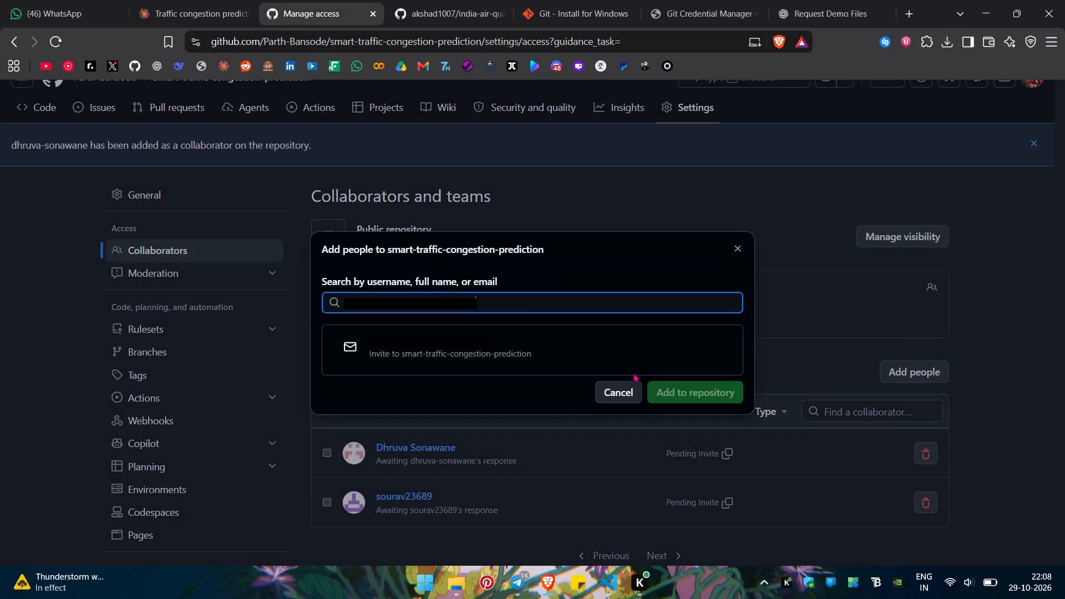
pyautogui.click(596, 346)
pyautogui.click(676, 357)
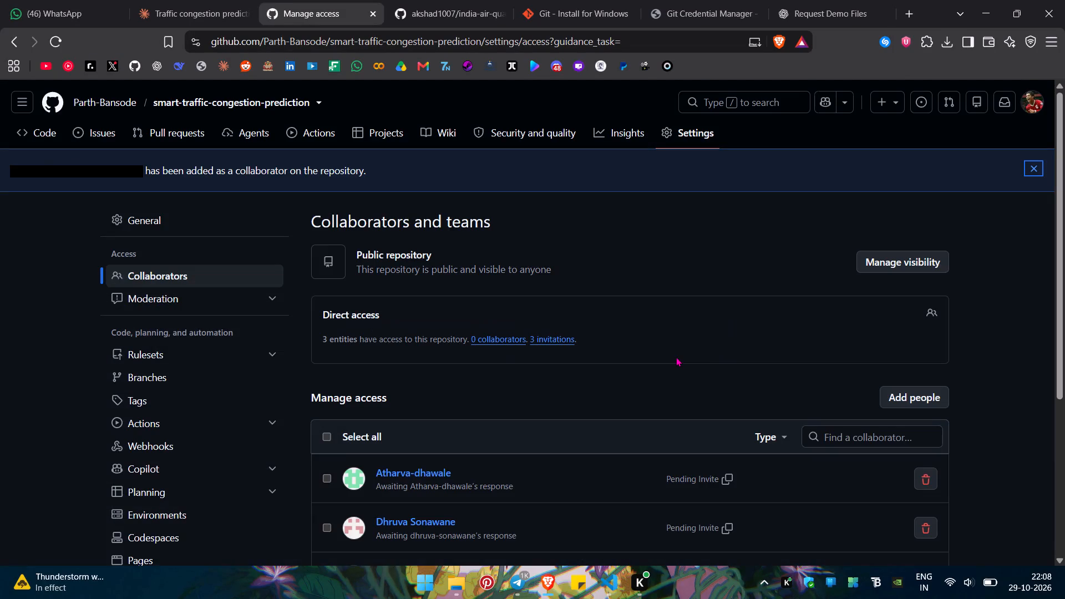
pyautogui.hscroll(1, 454, 393)
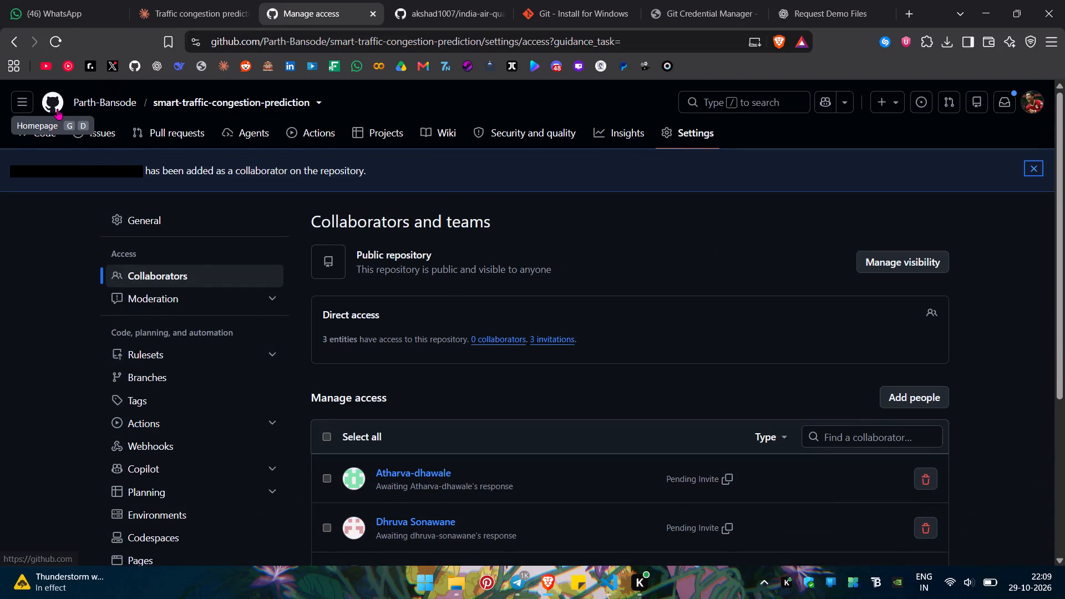
# Go to the smart-traffic-congestion-prediction repository's main code page via the GitHub dashboard and copy its web address.
pyautogui.click(57, 109)
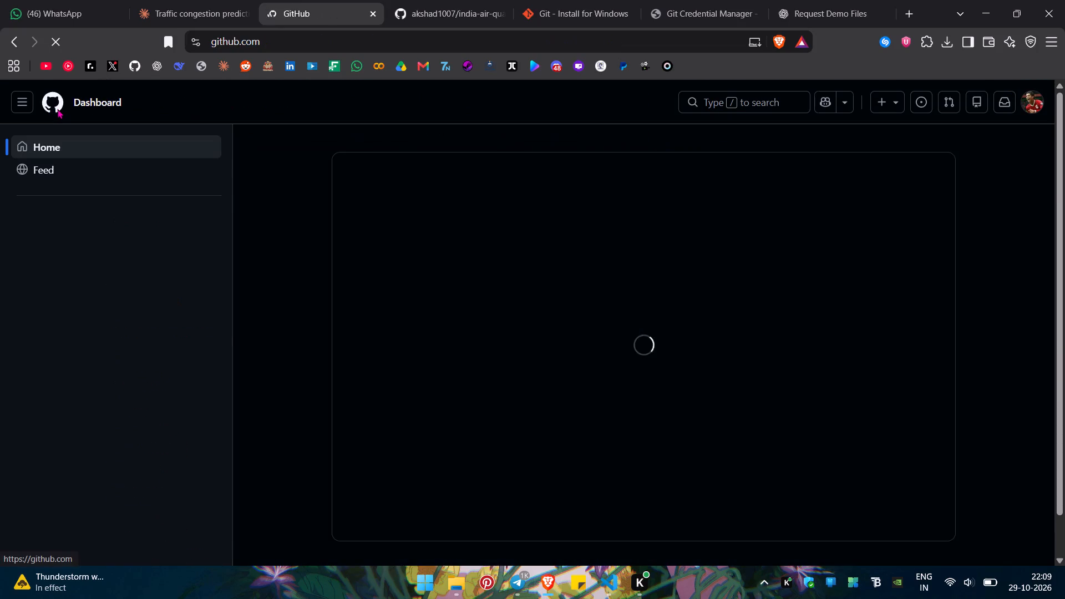
pyautogui.click(116, 245)
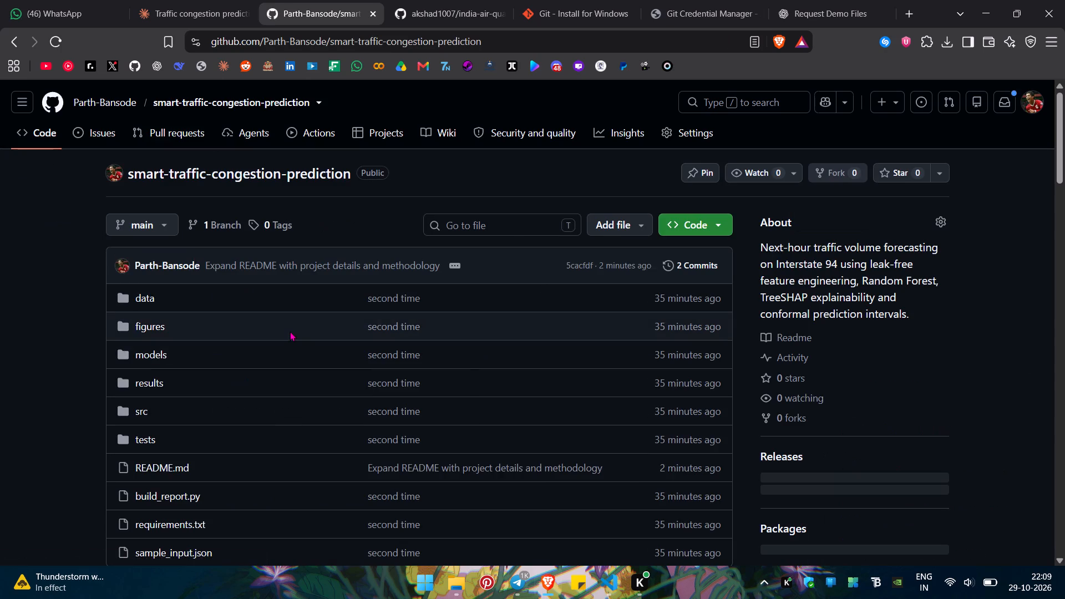
pyautogui.hscroll(1, 290, 331)
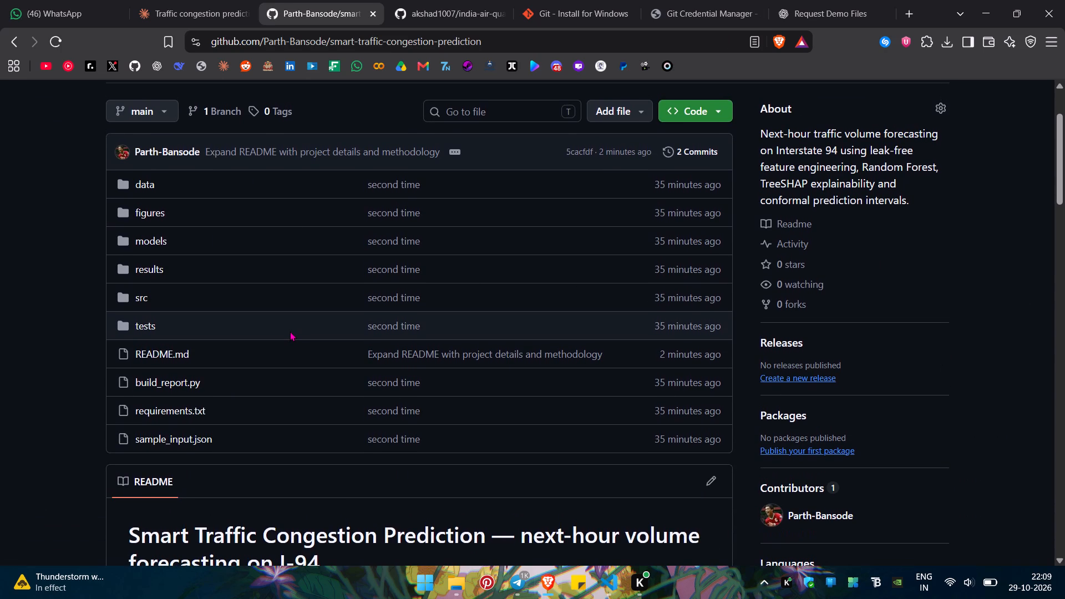
pyautogui.hscroll(1, 290, 331)
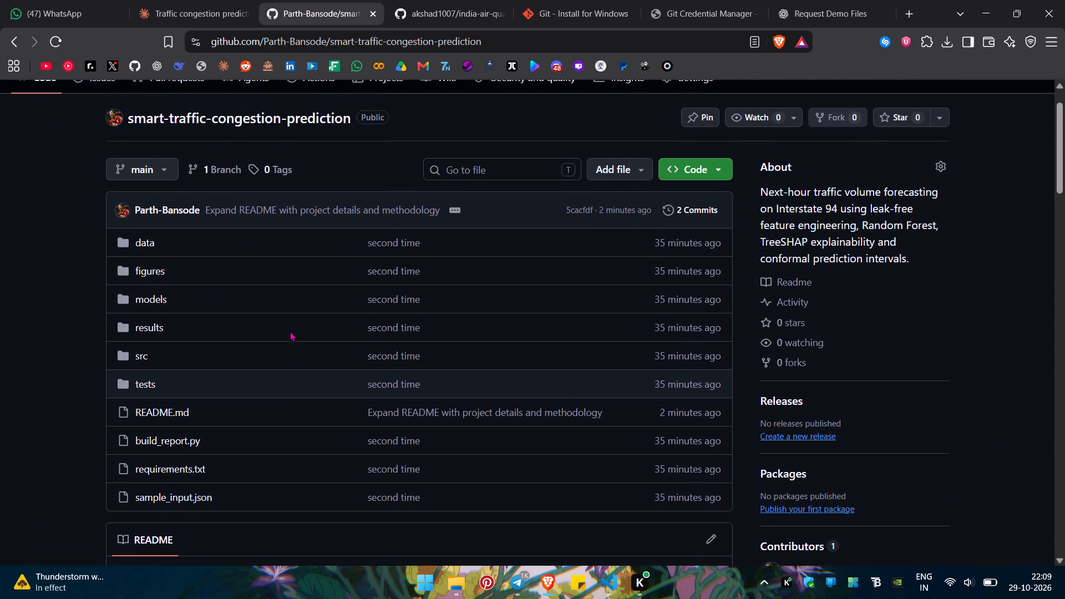
pyautogui.hscroll(1, 290, 331)
pyautogui.scroll(2, 290, 331)
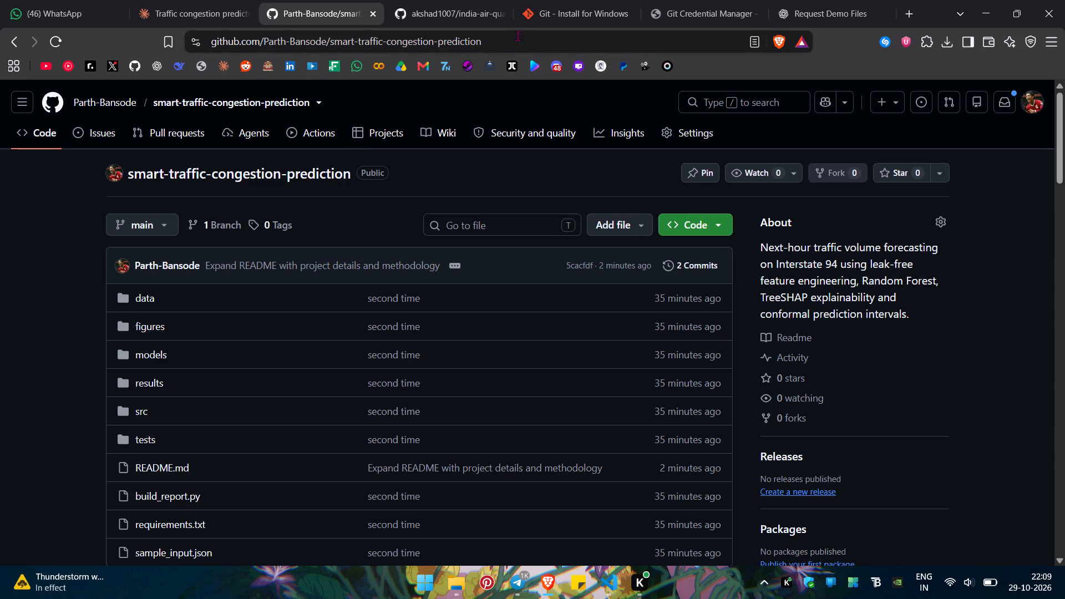
pyautogui.moveTo(515, 34); pyautogui.dragTo(135, 33)
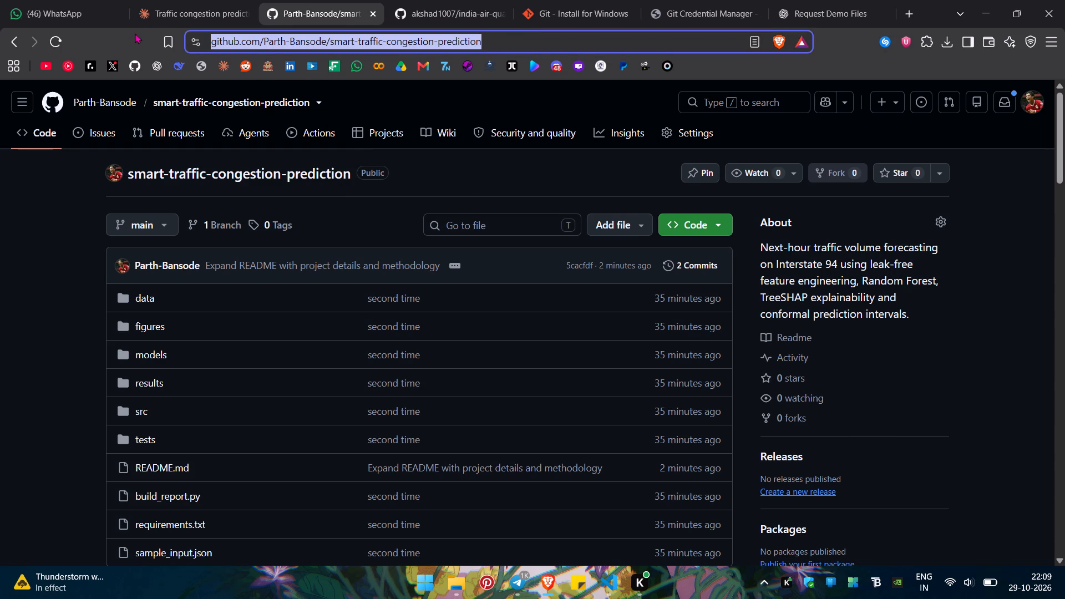
pyautogui.hotkey('ctrl', 'c')
# Open Smart_Traffic_Congestion_Prediction_Report.docx from the desktop in Word and dismiss the Office support notice.
pyautogui.click(1064, 598)
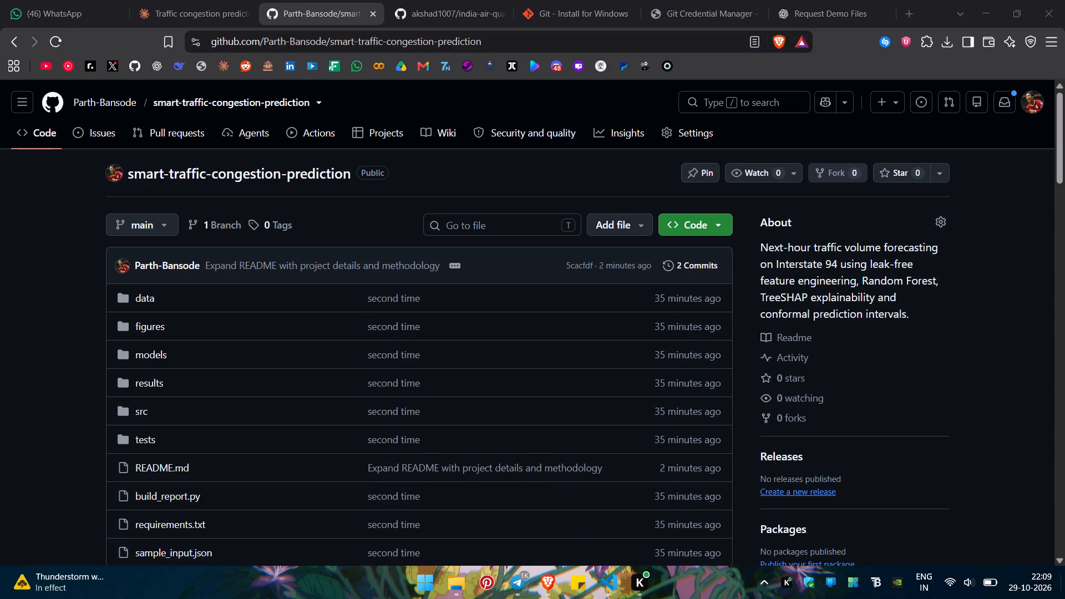
pyautogui.click(279, 197)
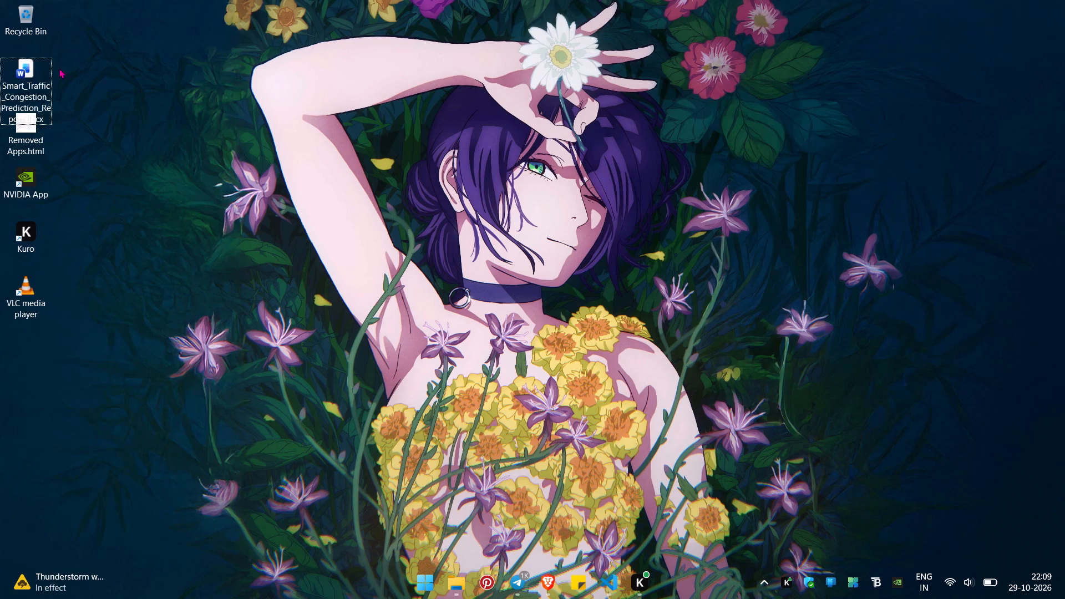
pyautogui.doubleClick(39, 76)
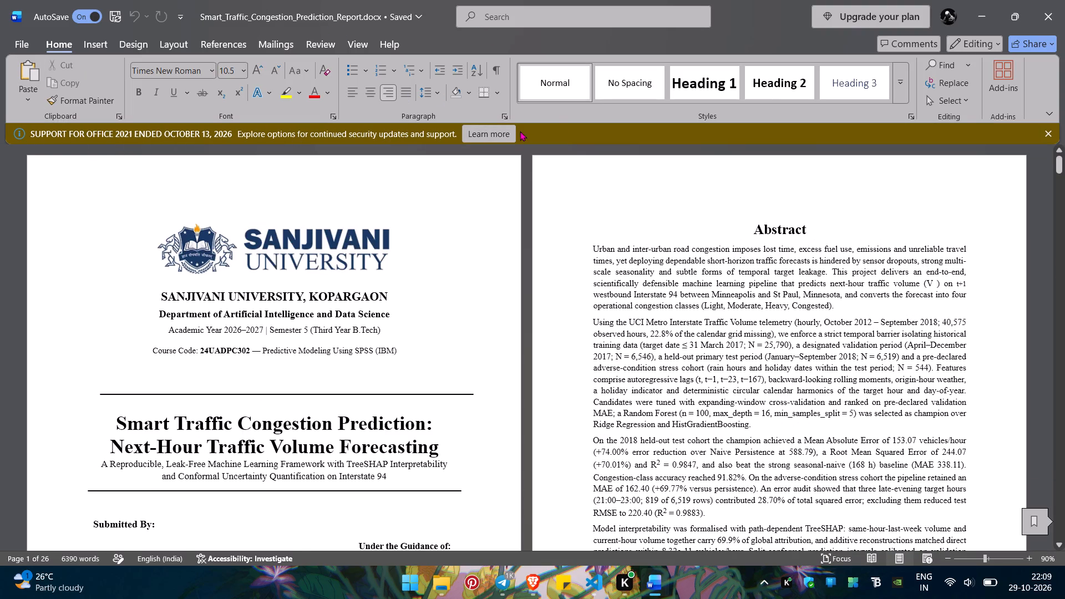
pyautogui.click(1045, 136)
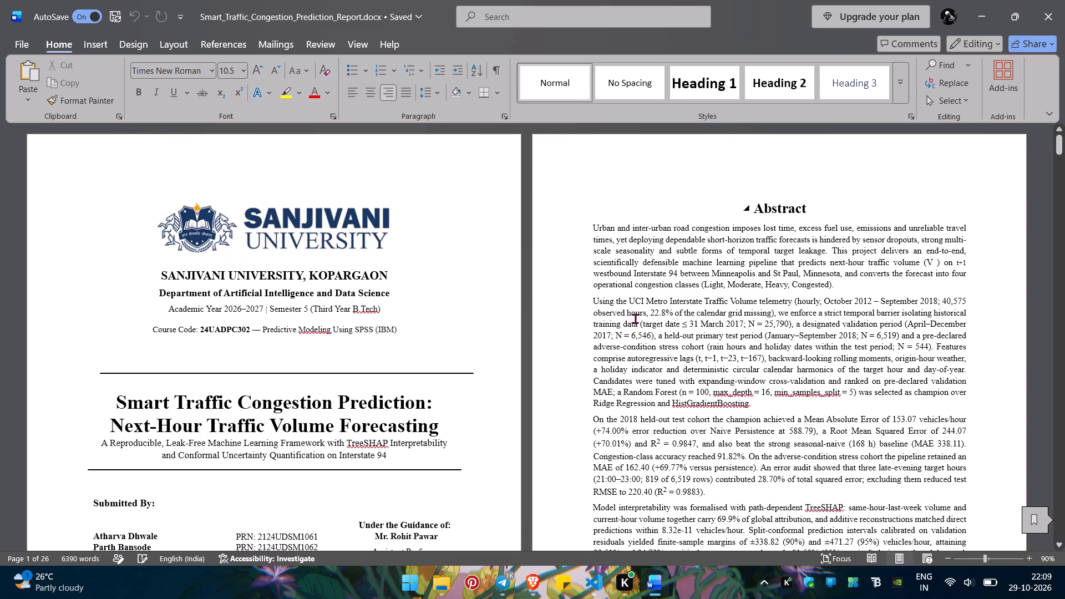
# Replace the GitHub Repository link in section 8.5 with the copied address, leaving a blank line before the 8.6 Conclusion heading.
pyautogui.scroll(-3, 635, 318)
pyautogui.scroll(-9, 339, 405)
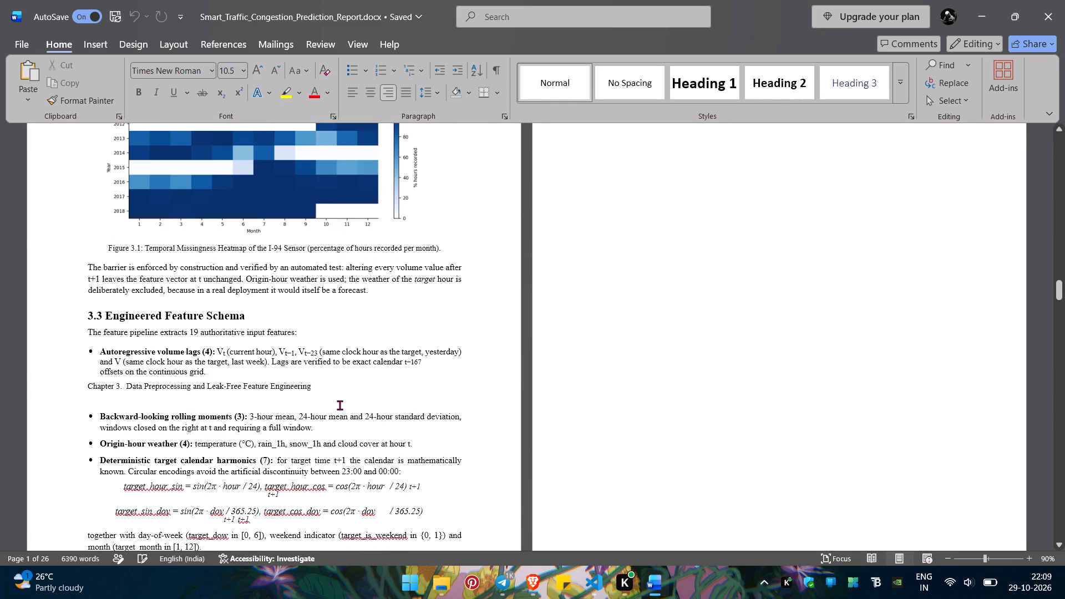
pyautogui.scroll(-7, 339, 405)
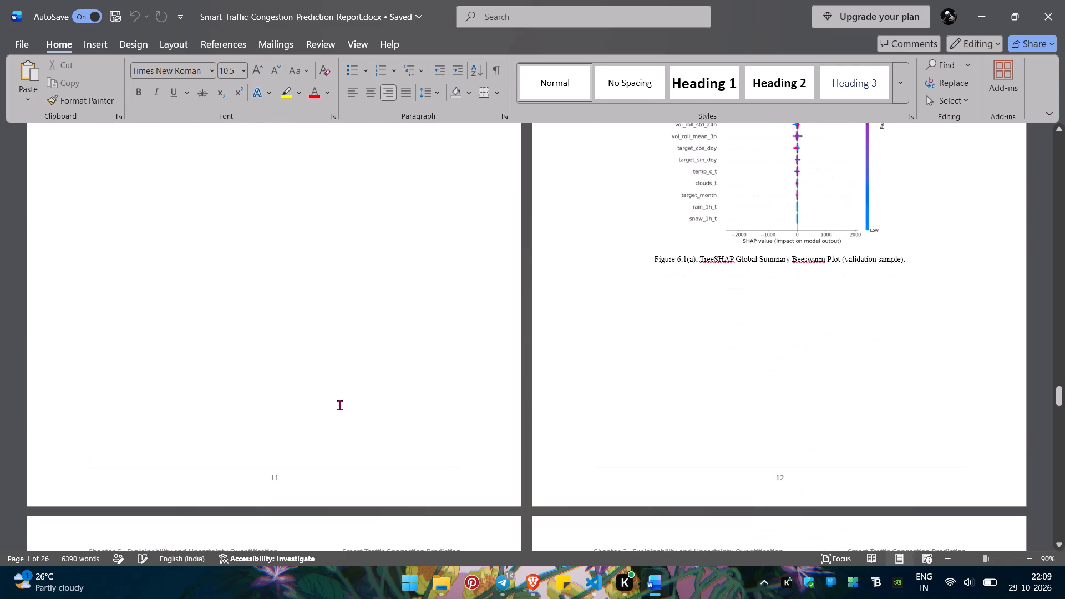
pyautogui.scroll(-8, 339, 405)
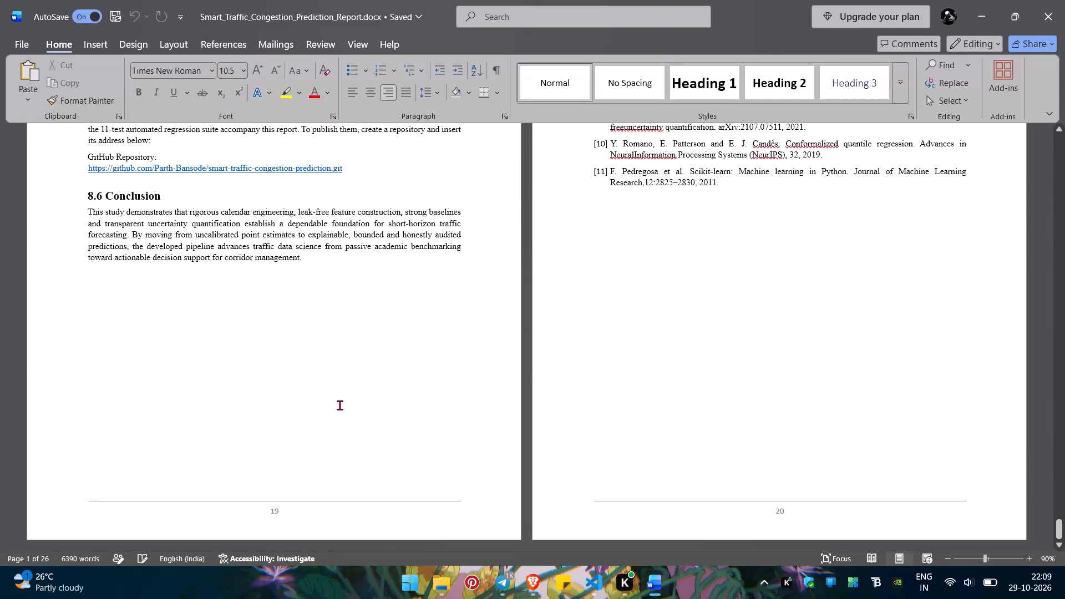
pyautogui.scroll(-1, 339, 405)
pyautogui.scroll(1, 222, 287)
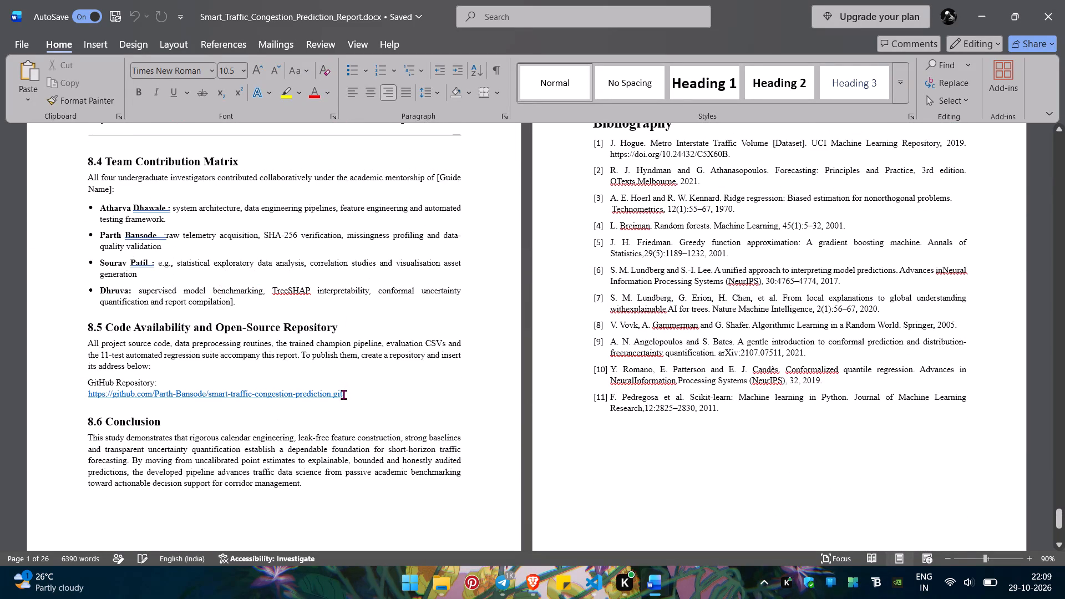
pyautogui.click(343, 394)
pyautogui.moveTo(343, 394); pyautogui.dragTo(82, 395)
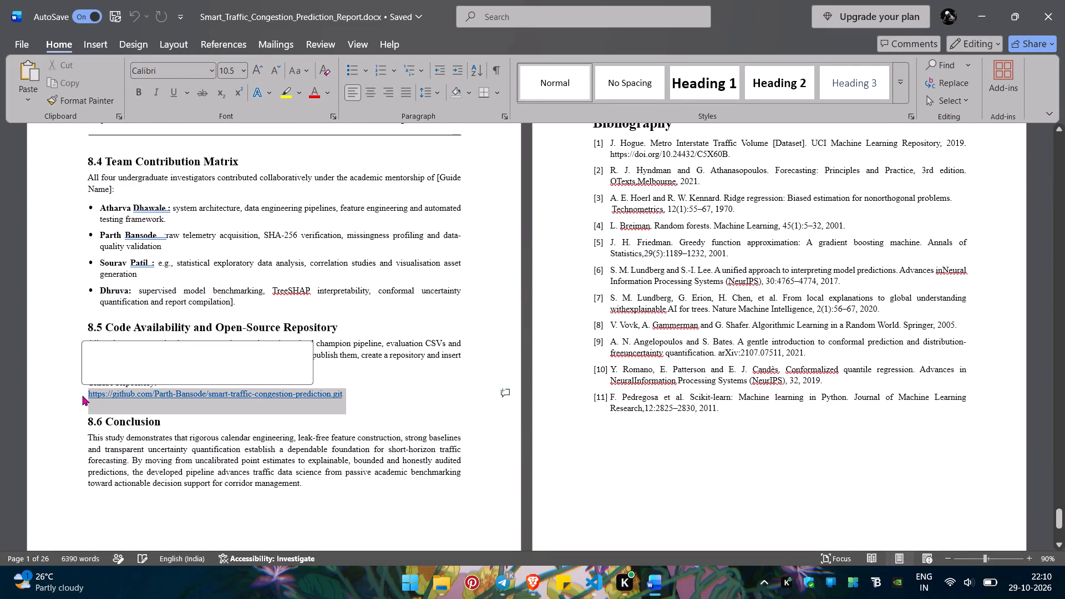
pyautogui.hotkey('ctrl', 'v')
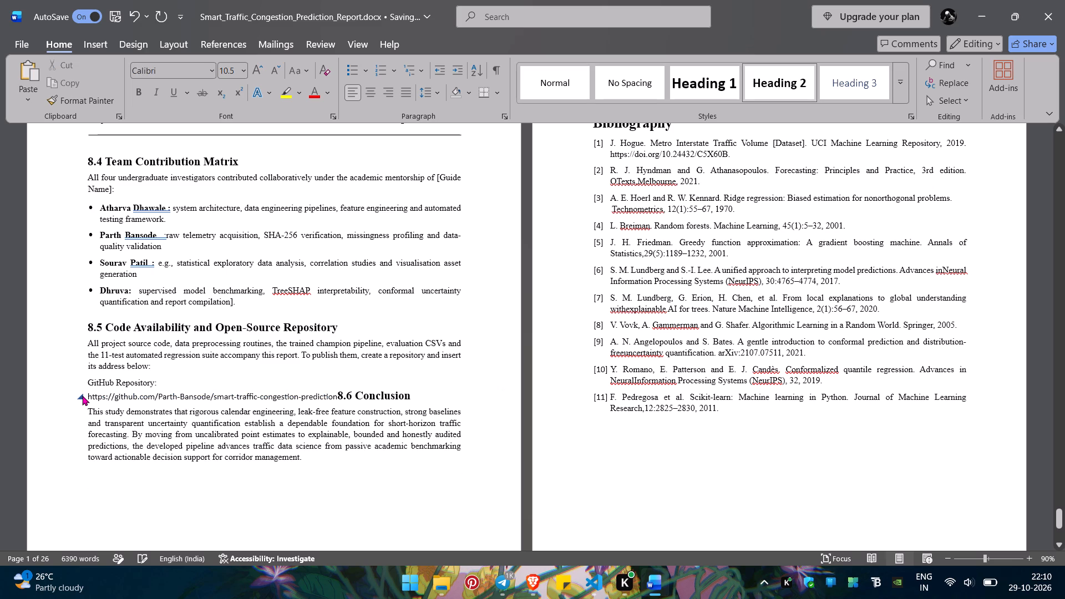
pyautogui.press('Return')
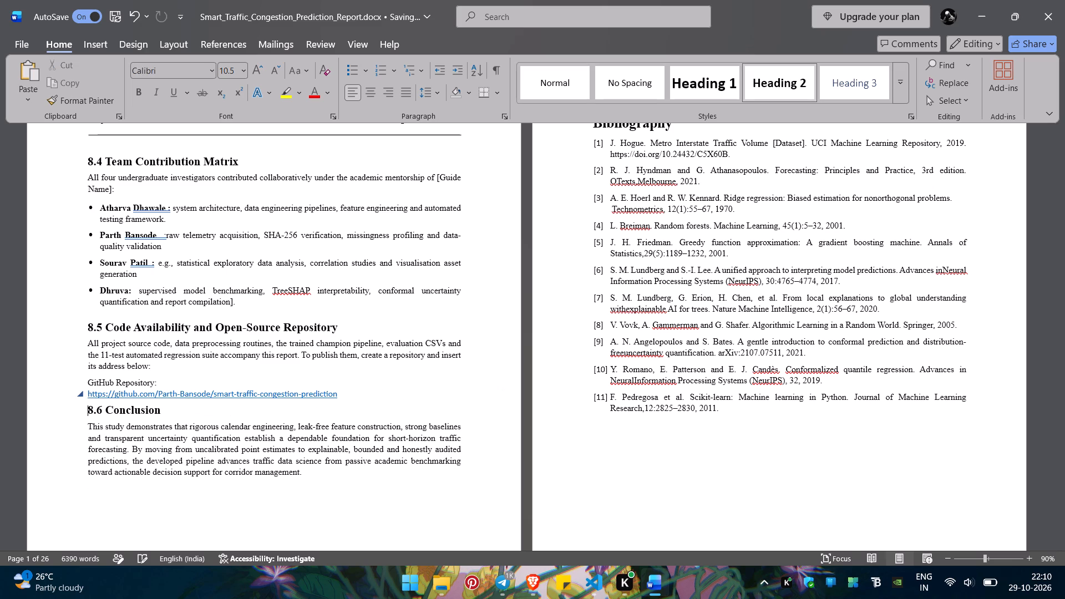
pyautogui.press('Return')
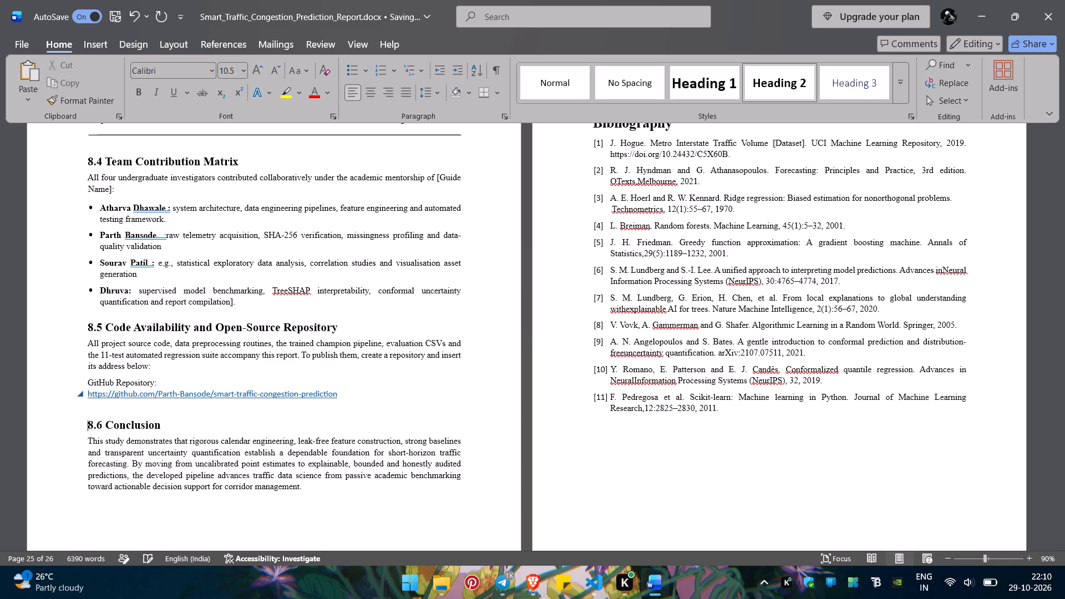
# Follow the GitHub Repository link in section 8.5 to check the page it opens, and close that browser tab.
pyautogui.scroll(-2, 496, 332)
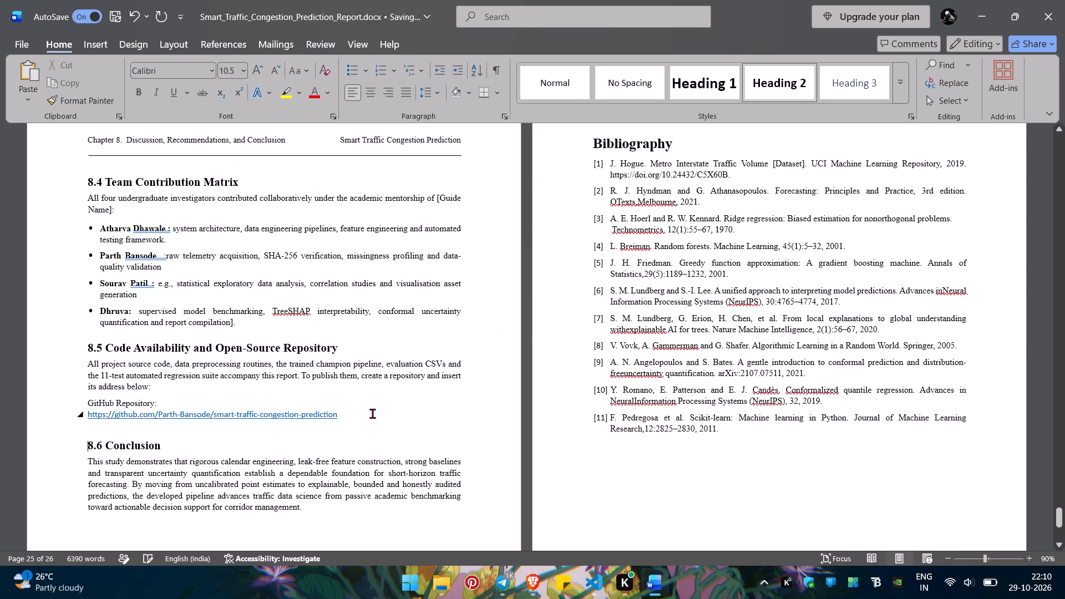
pyautogui.click(379, 415)
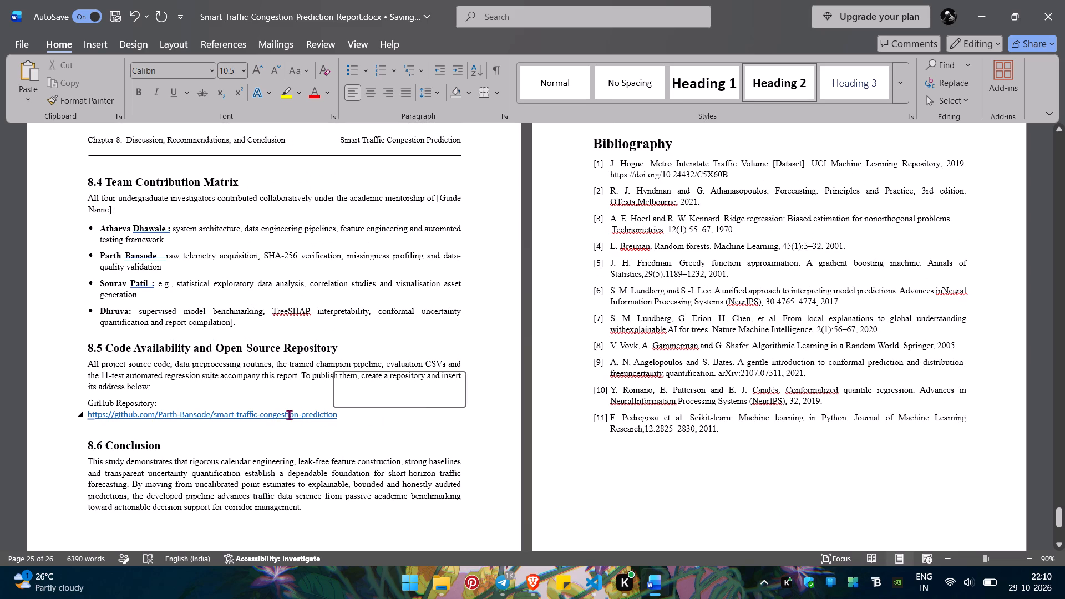
pyautogui.click(289, 415)
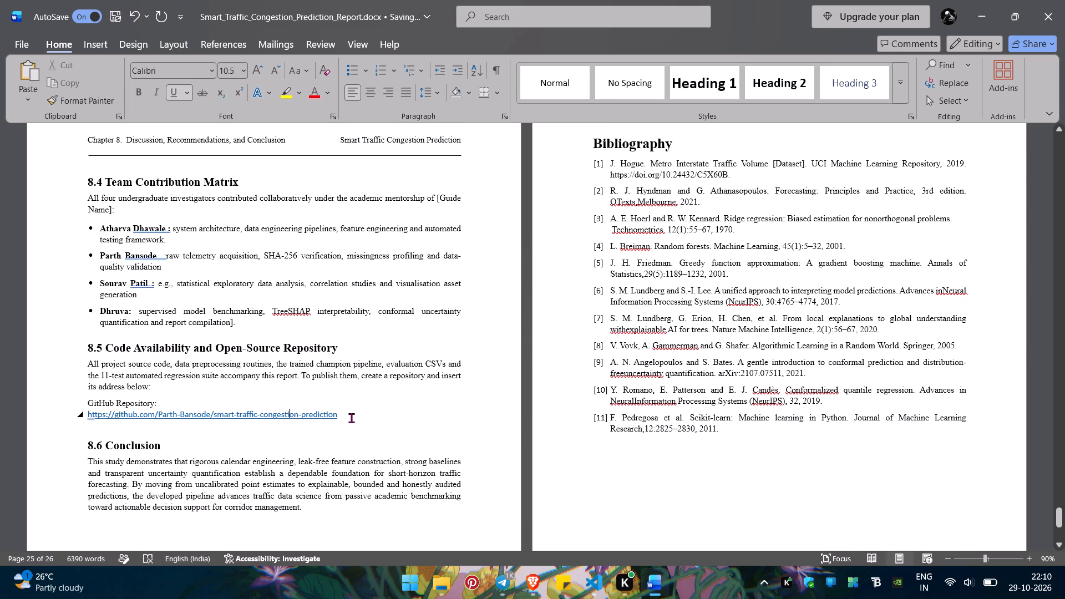
pyautogui.click(343, 415)
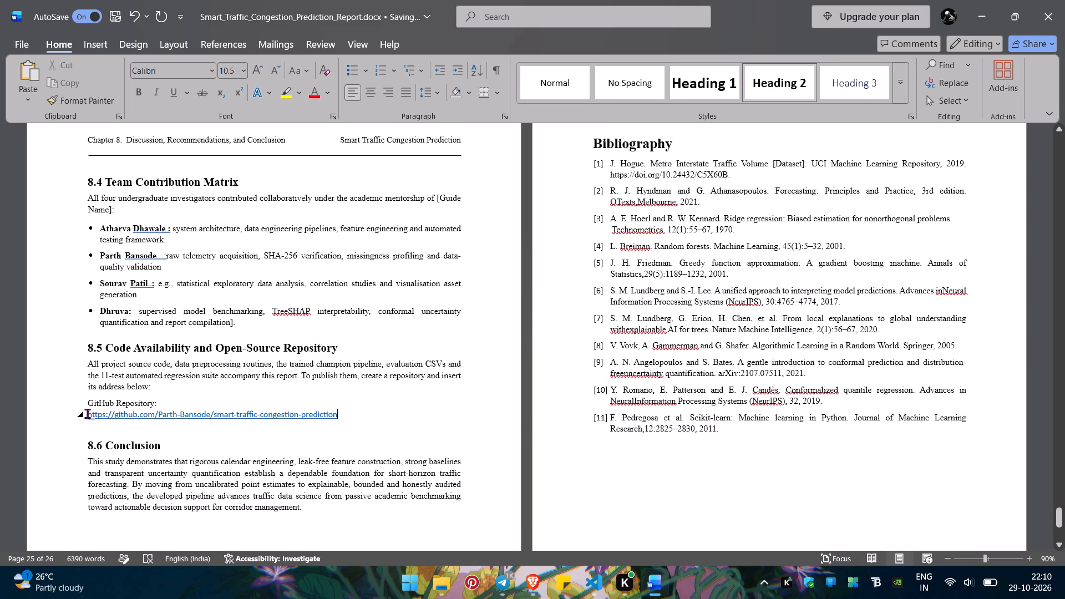
pyautogui.click(80, 415)
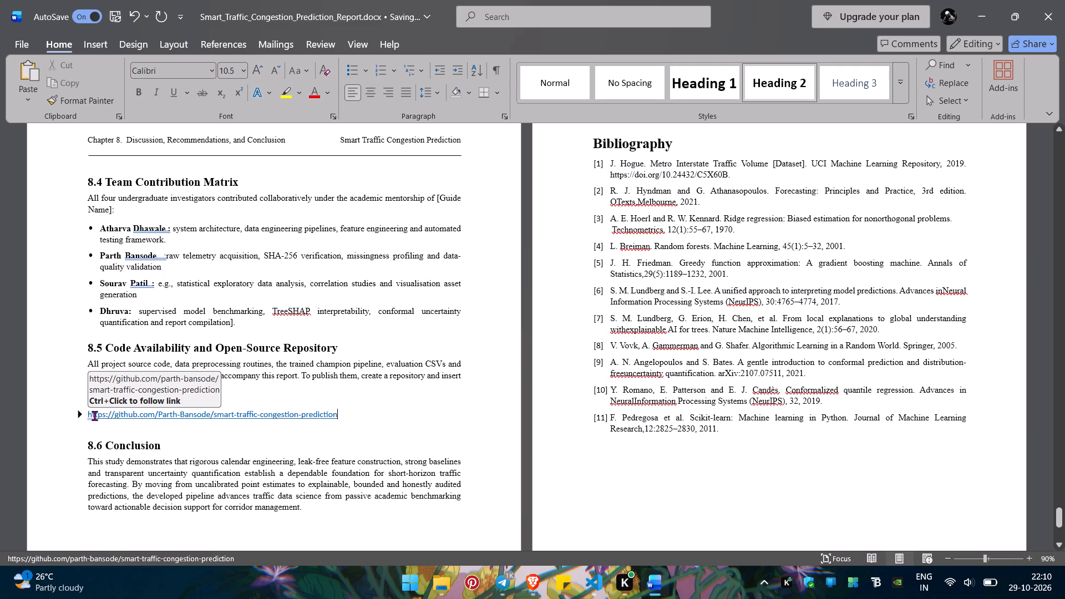
pyautogui.keyDown('ctrl'); pyautogui.click(94, 415); pyautogui.keyUp('ctrl')
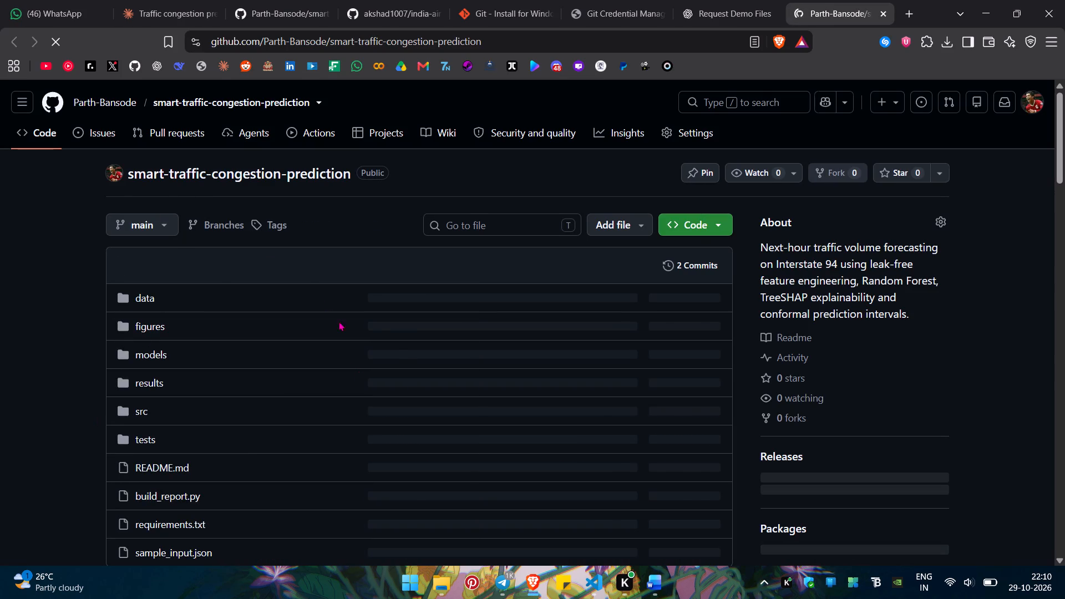
pyautogui.scroll(-1, 362, 390)
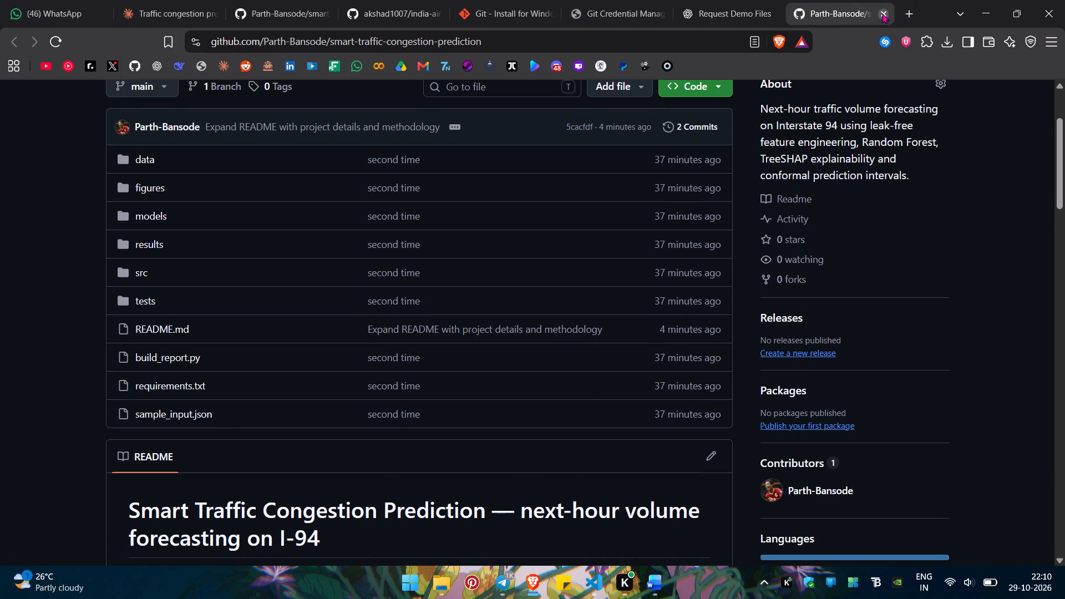
pyautogui.click(882, 13)
# Switch back to Word and look through the report from Chapter 8 back to the title page's submission details.
pyautogui.click(660, 586)
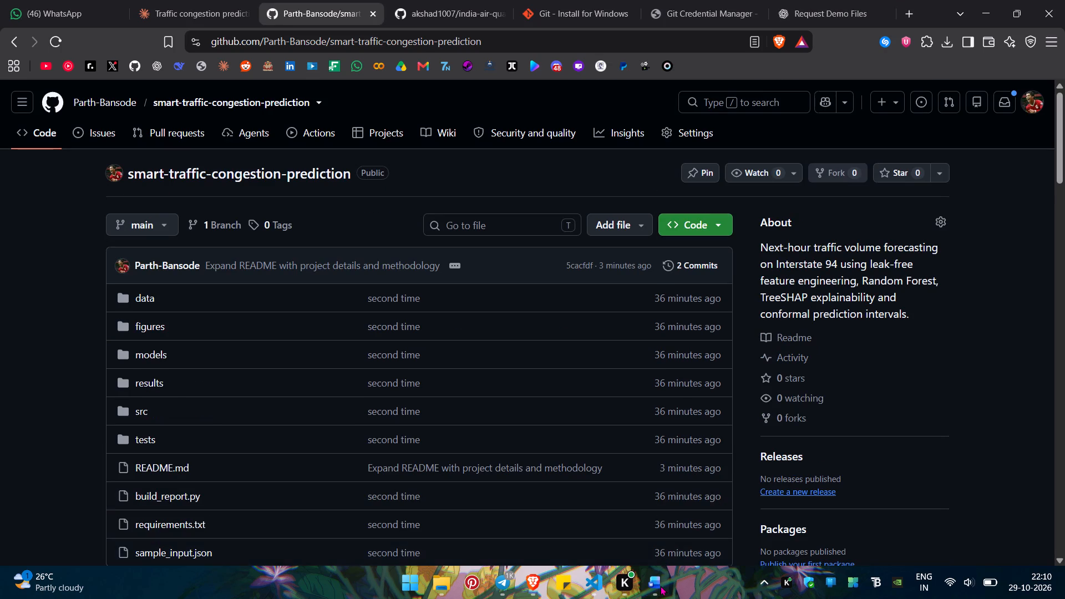
pyautogui.scroll(3, 419, 376)
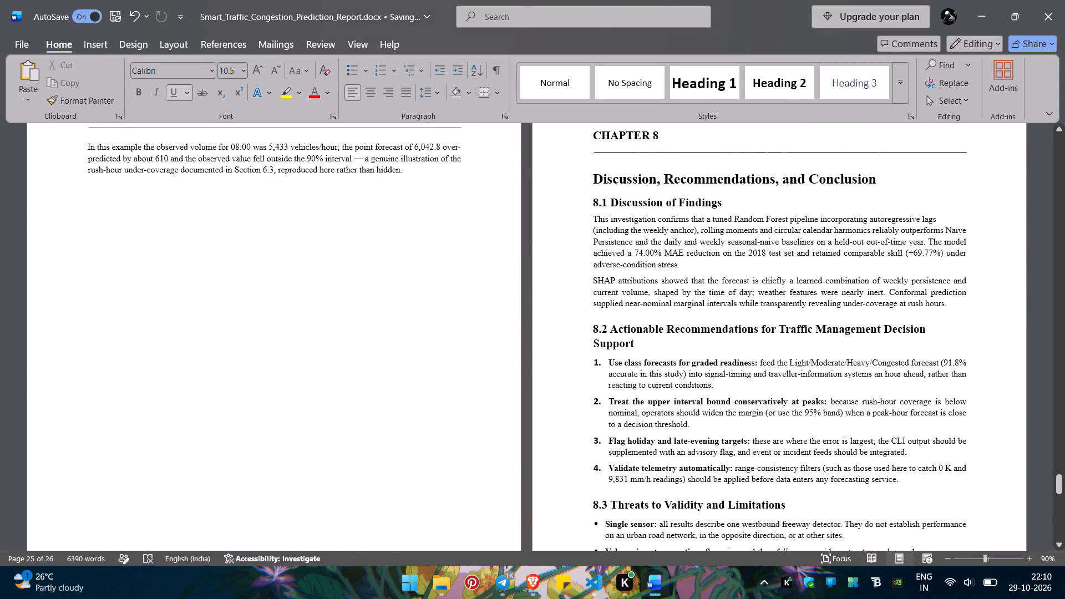
pyautogui.scroll(10, 419, 376)
pyautogui.scroll(20, 419, 376)
pyautogui.scroll(10, 419, 376)
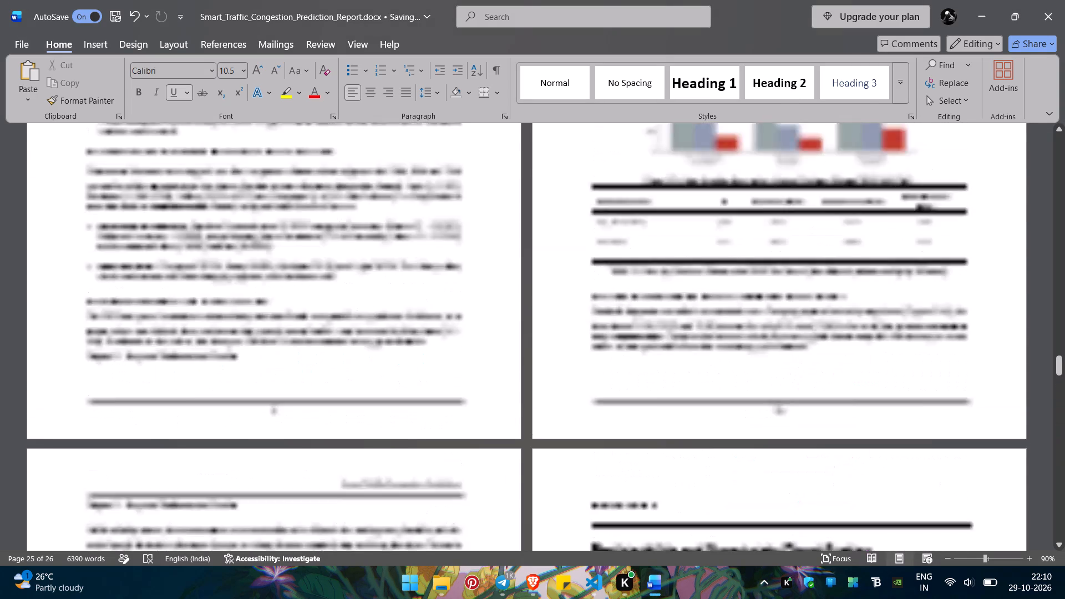
pyautogui.scroll(20, 419, 376)
pyautogui.scroll(20, 419, 376)
pyautogui.scroll(15, 419, 376)
pyautogui.scroll(-1, 419, 376)
pyautogui.scroll(1, 419, 376)
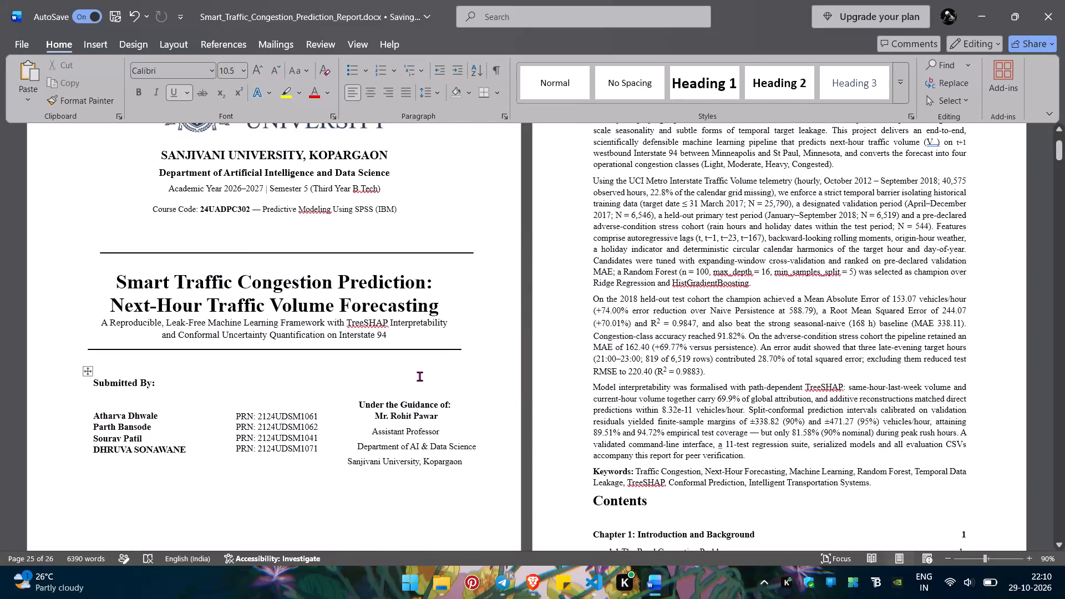
pyautogui.scroll(1, 419, 376)
# Export the report as a PDF named Smart_Traffic_Congestion_Prediction_Report.pdf to the Desktop folder, with Standard optimization and opening after publishing.
pyautogui.scroll(-3, 342, 463)
pyautogui.click(34, 40)
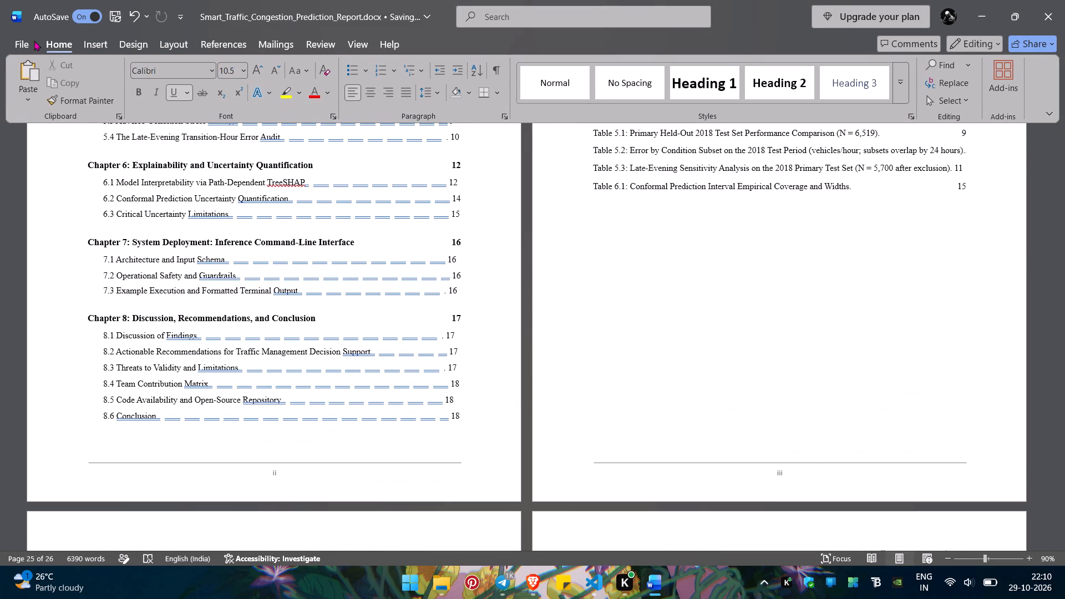
pyautogui.click(55, 283)
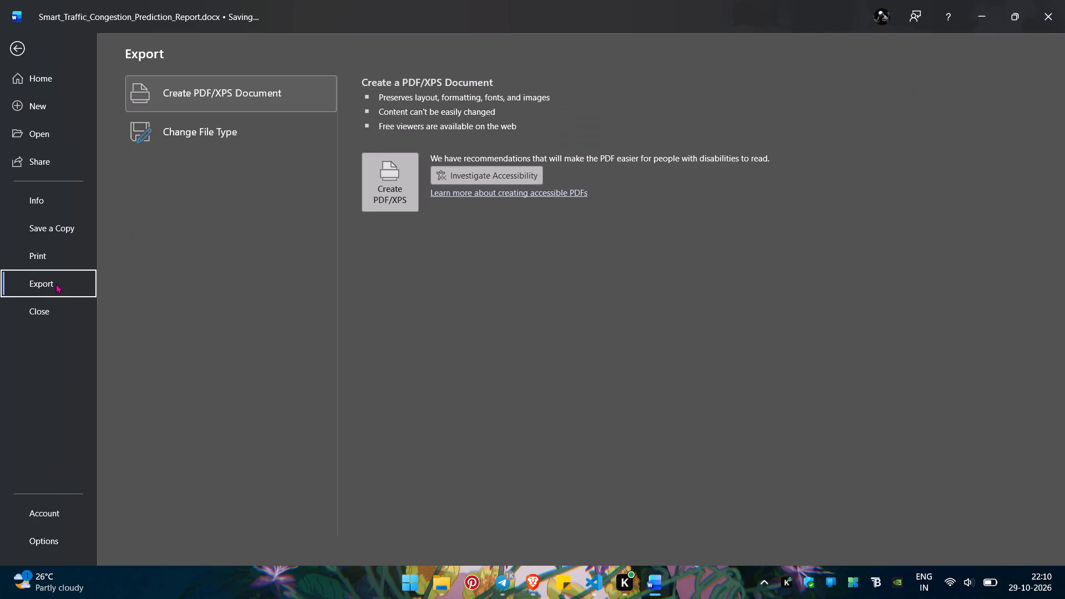
pyautogui.click(395, 191)
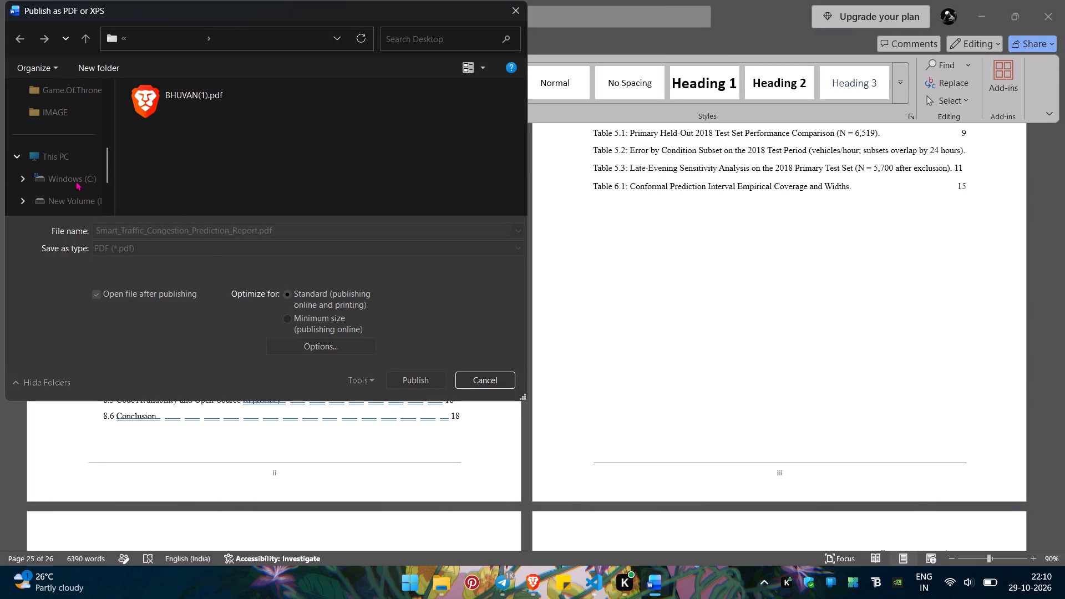
pyautogui.scroll(-1, 209, 159)
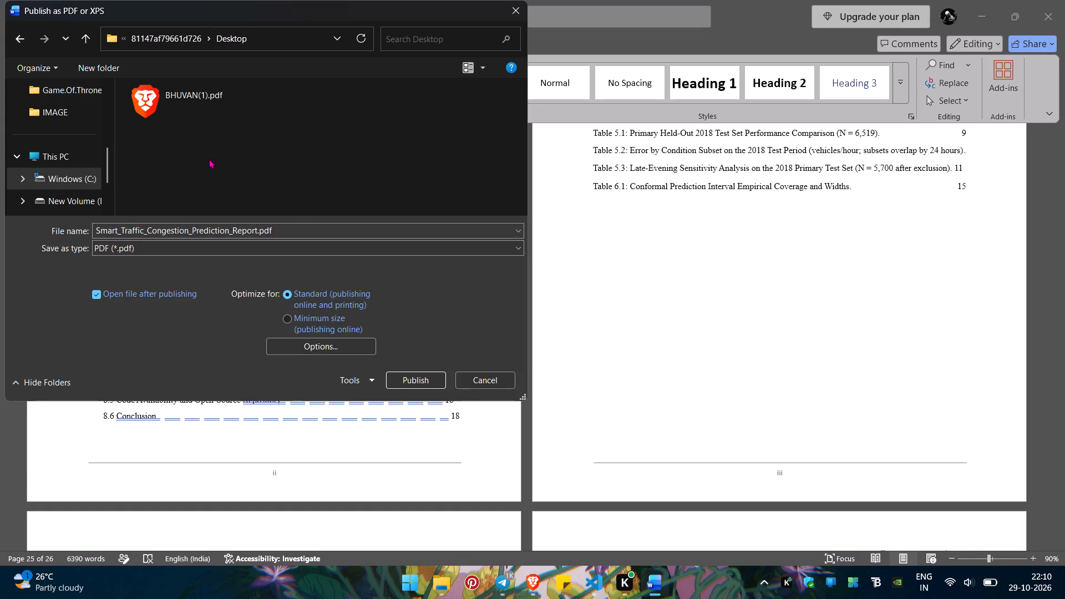
pyautogui.scroll(2, 220, 141)
pyautogui.click(425, 382)
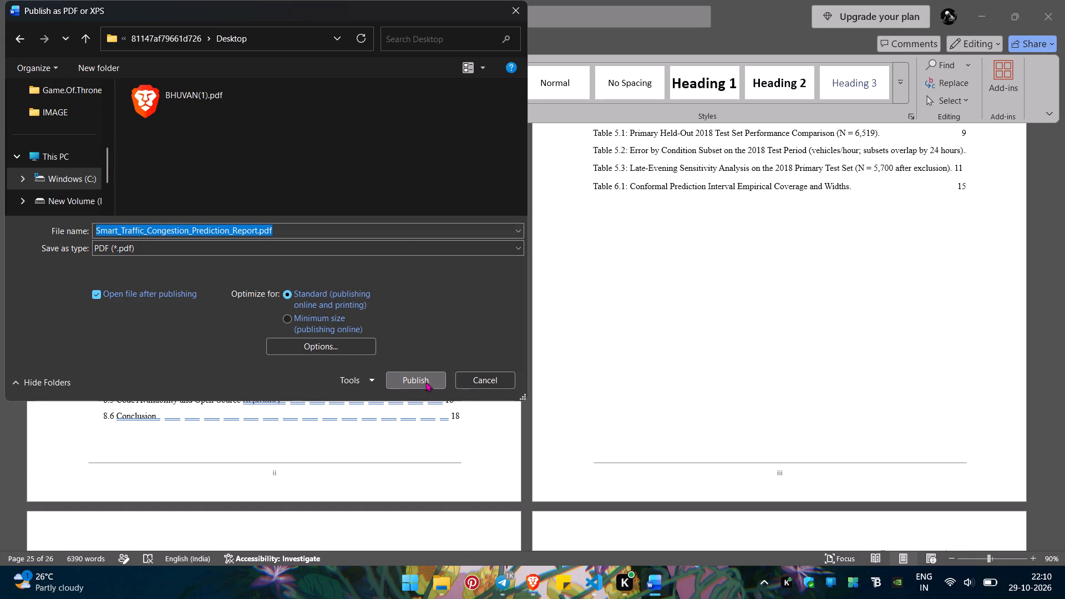
pyautogui.click(417, 379)
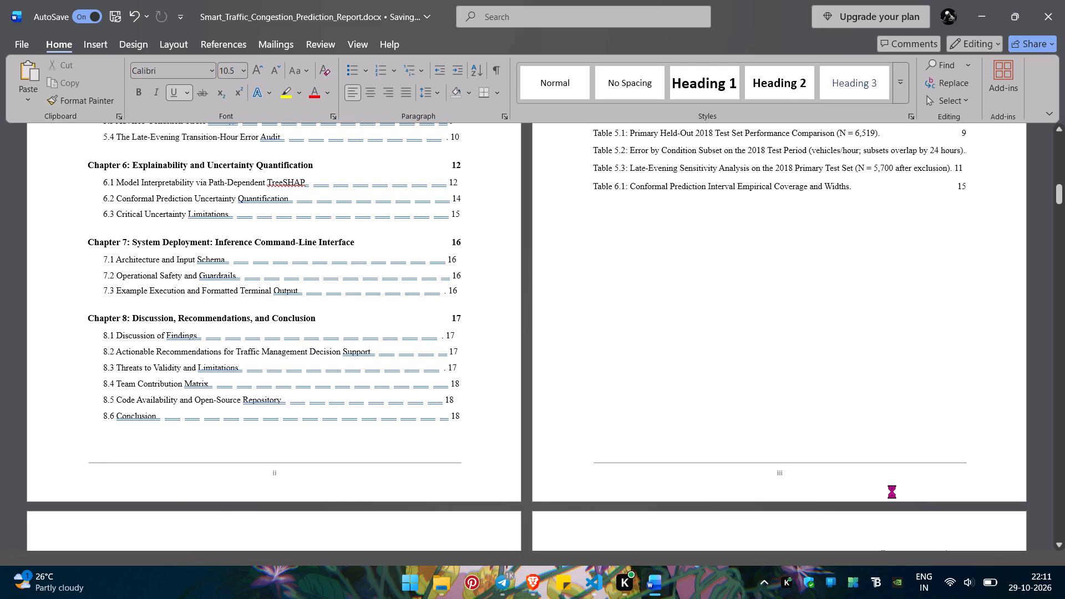
pyautogui.scroll(-1, 892, 491)
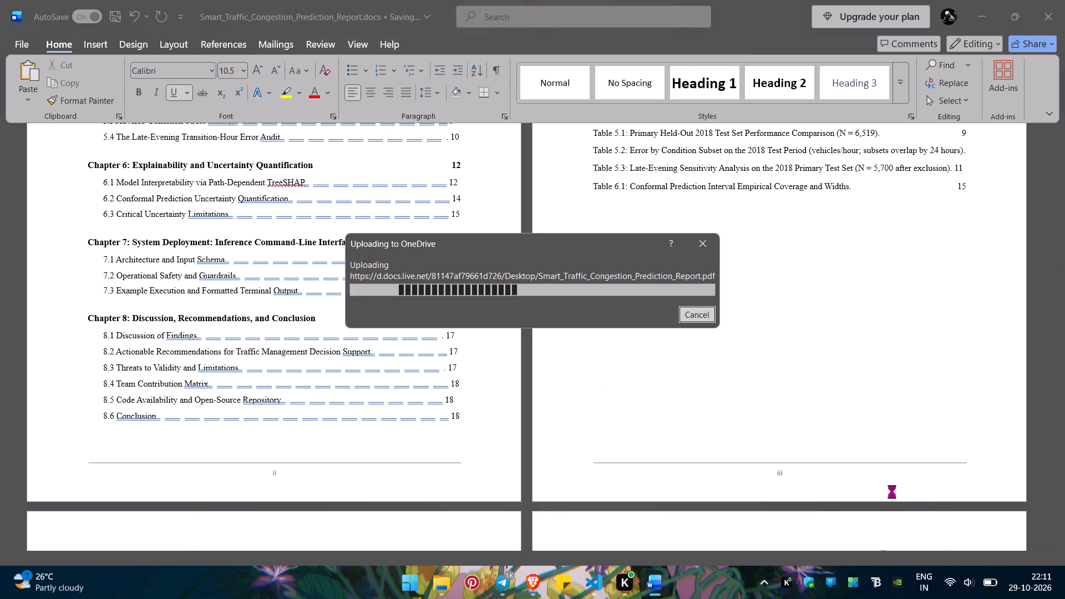
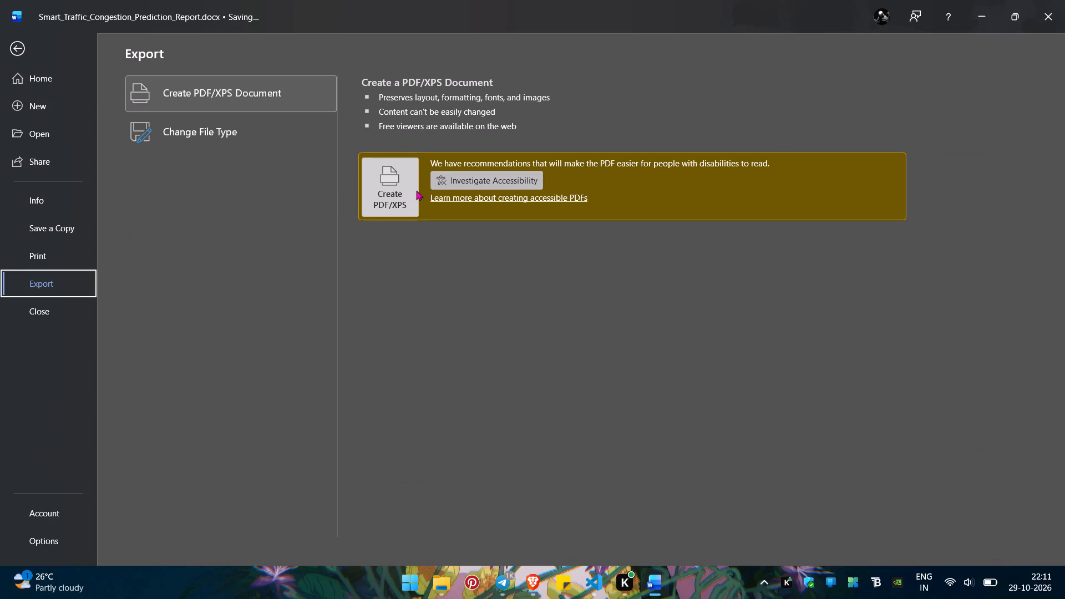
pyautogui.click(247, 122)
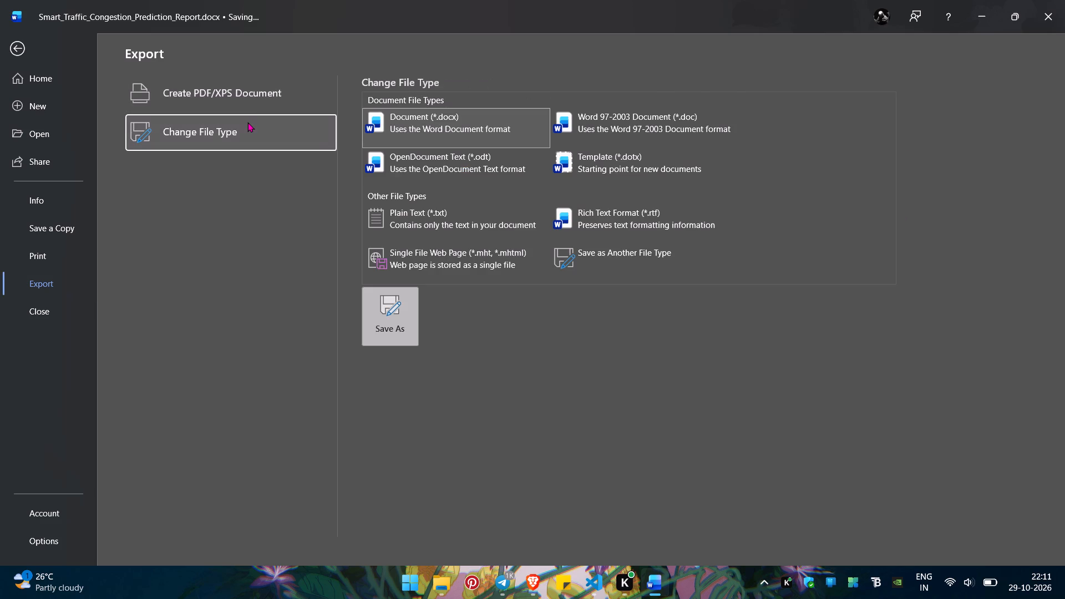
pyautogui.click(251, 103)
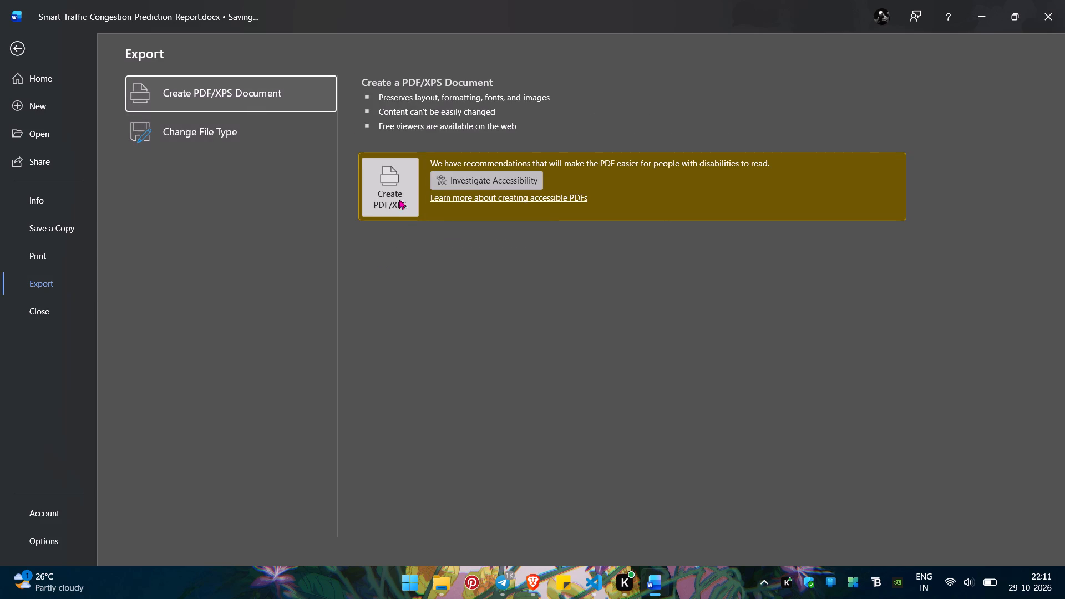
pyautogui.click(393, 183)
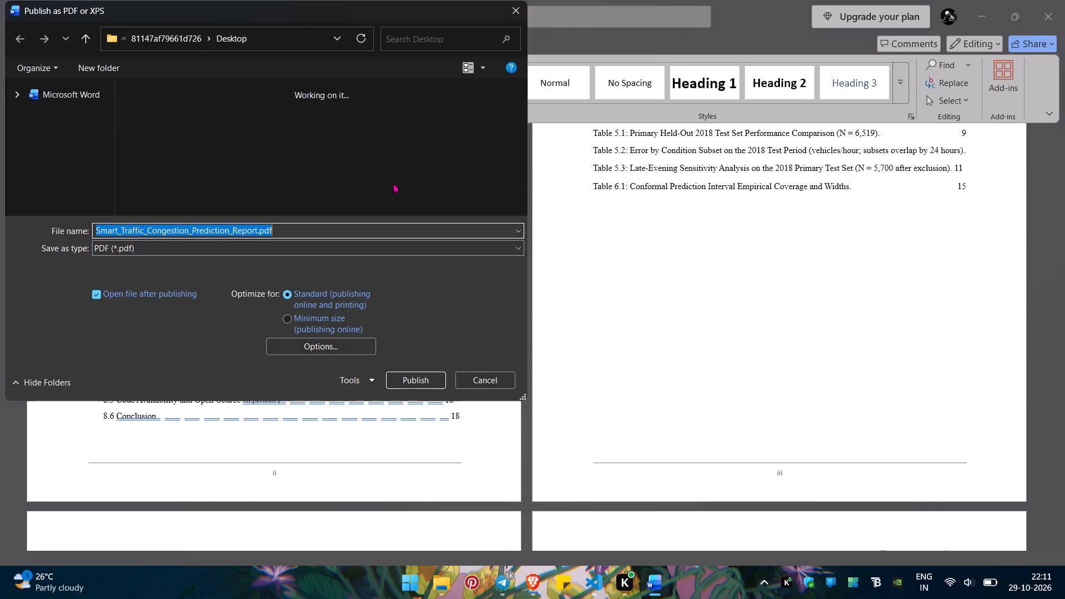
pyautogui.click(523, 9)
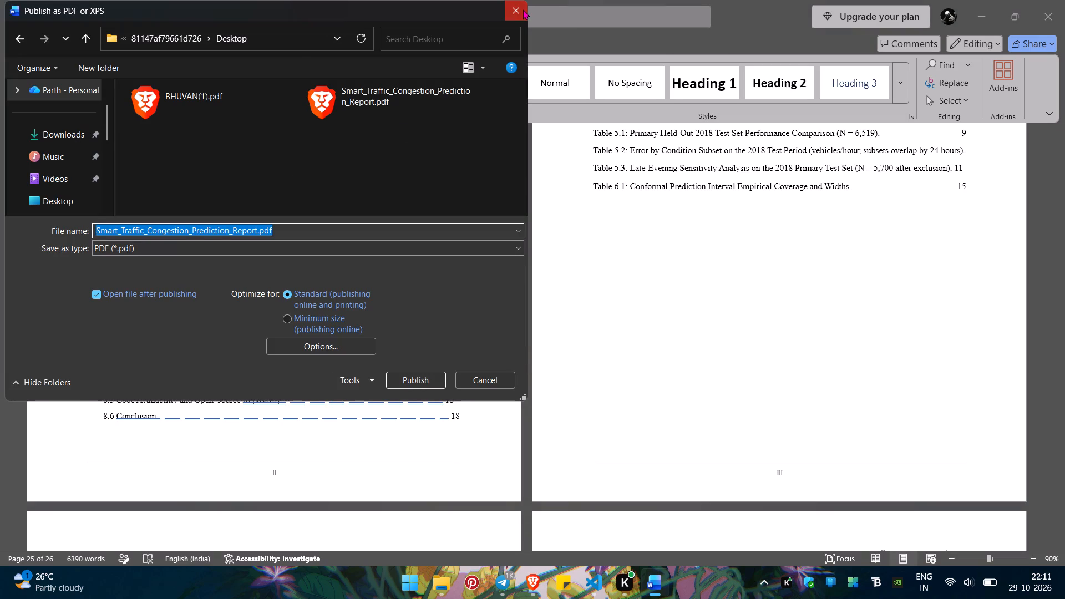
# Minimize the Word report window to return to the smart-traffic-congestion-prediction repository page in the browser.
pyautogui.click(987, 6)
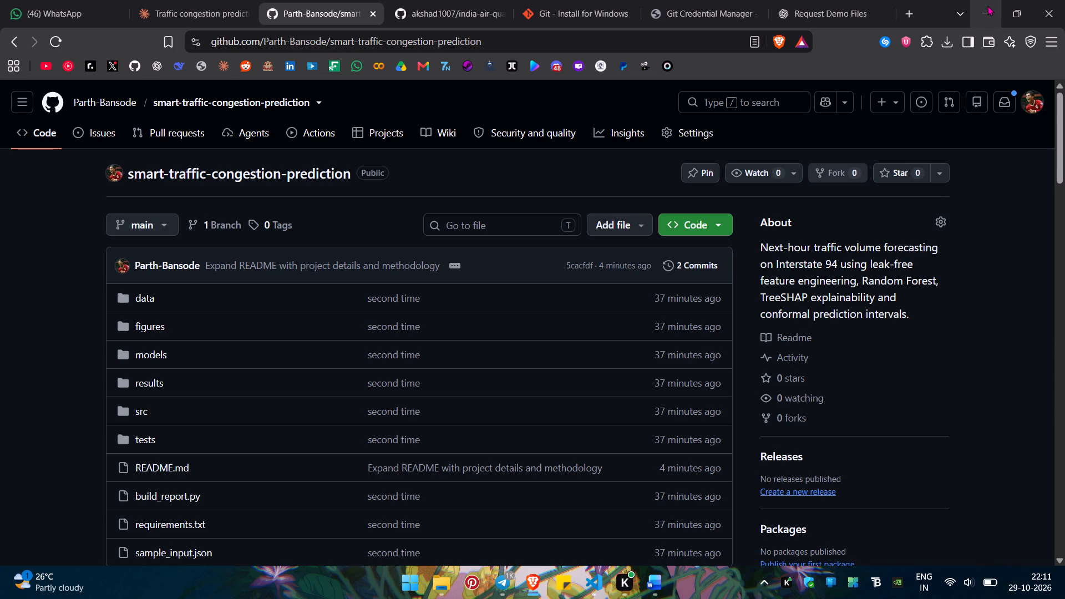
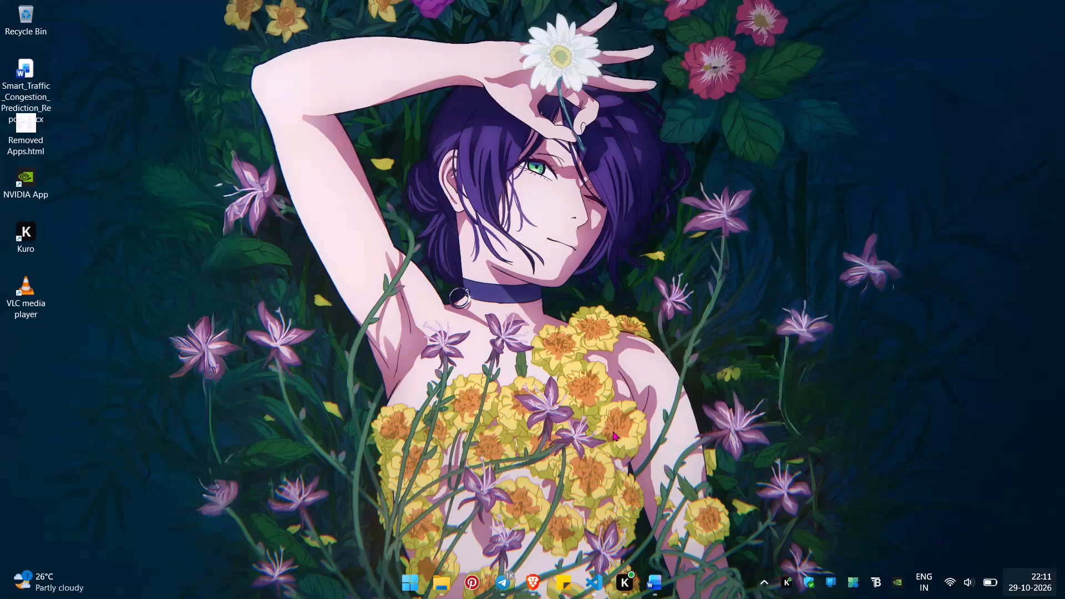
# Refresh the Windows desktop twice so its file icons reload.
pyautogui.rightClick(182, 173)
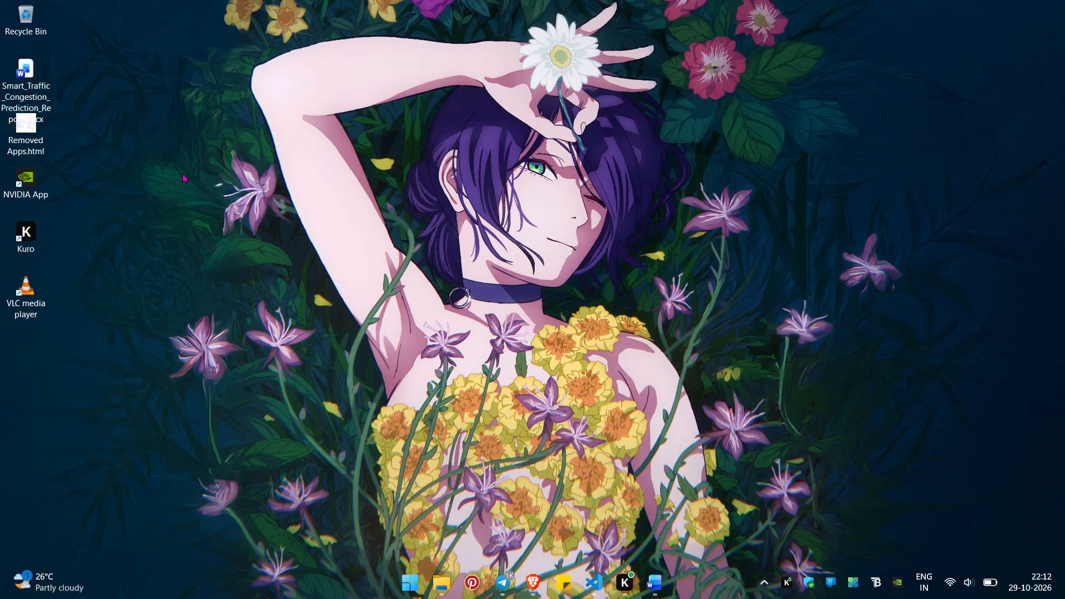
pyautogui.click(232, 233)
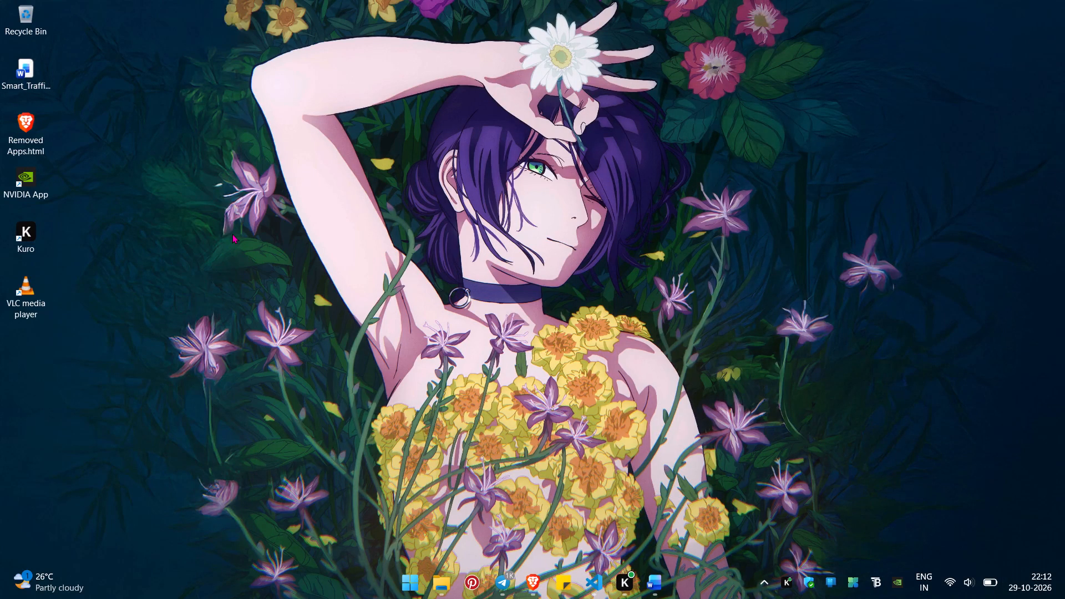
pyautogui.rightClick(173, 212)
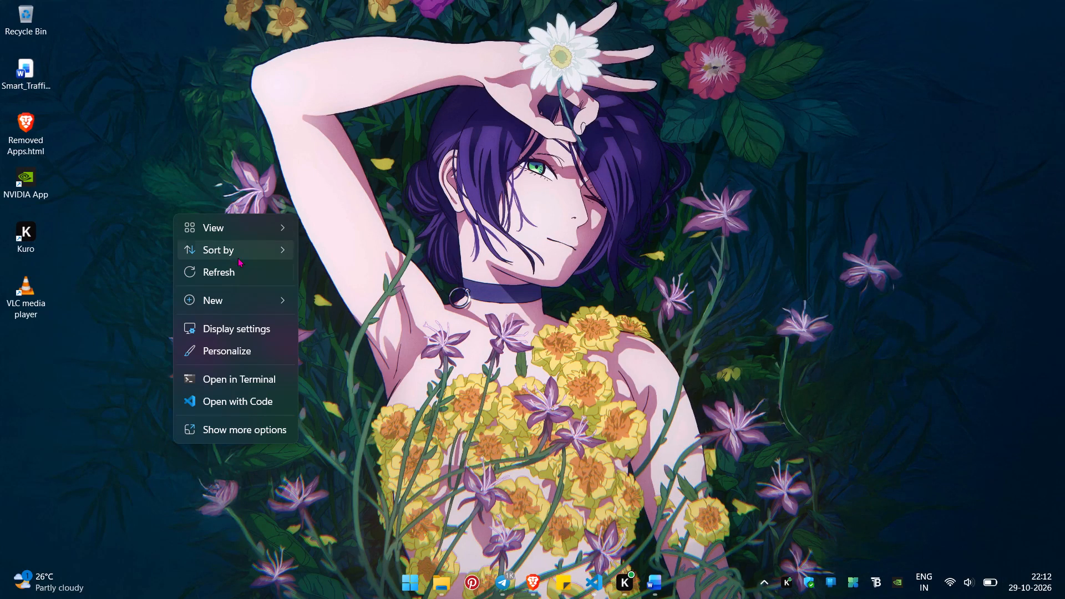
pyautogui.click(230, 279)
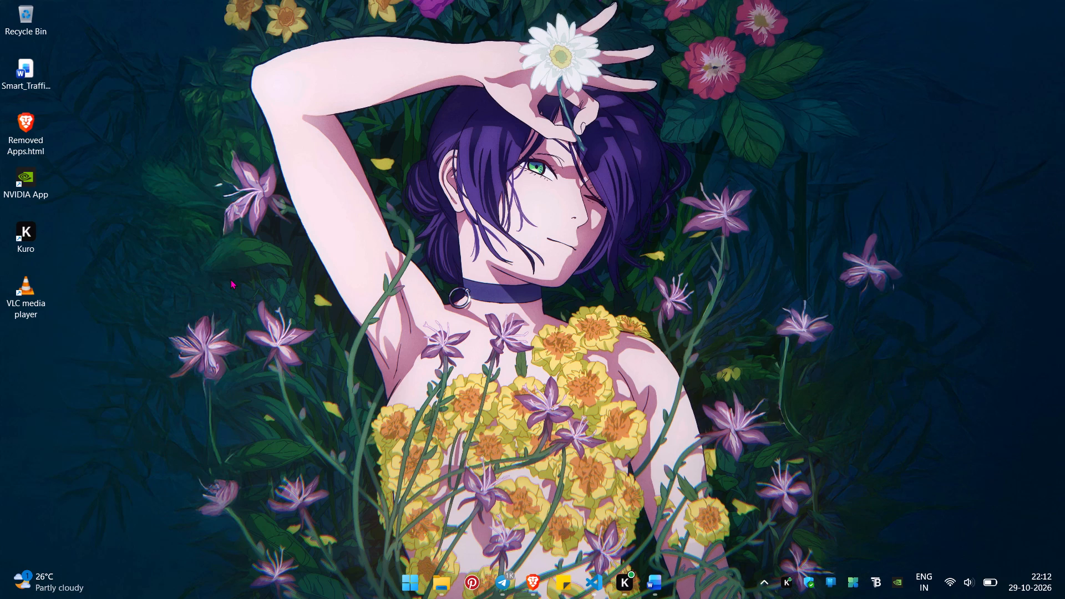
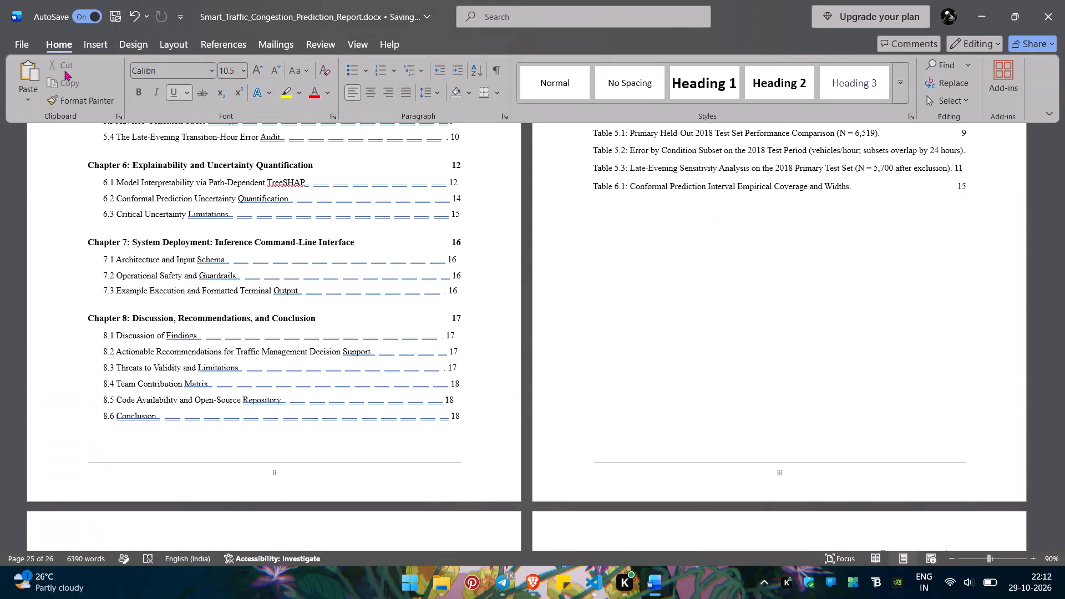
# Export the report as Smart_Traffic_Congestion_Prediction_Report.pdf to the Downloads folder with standard optimization, replacing the existing file.
pyautogui.click(26, 46)
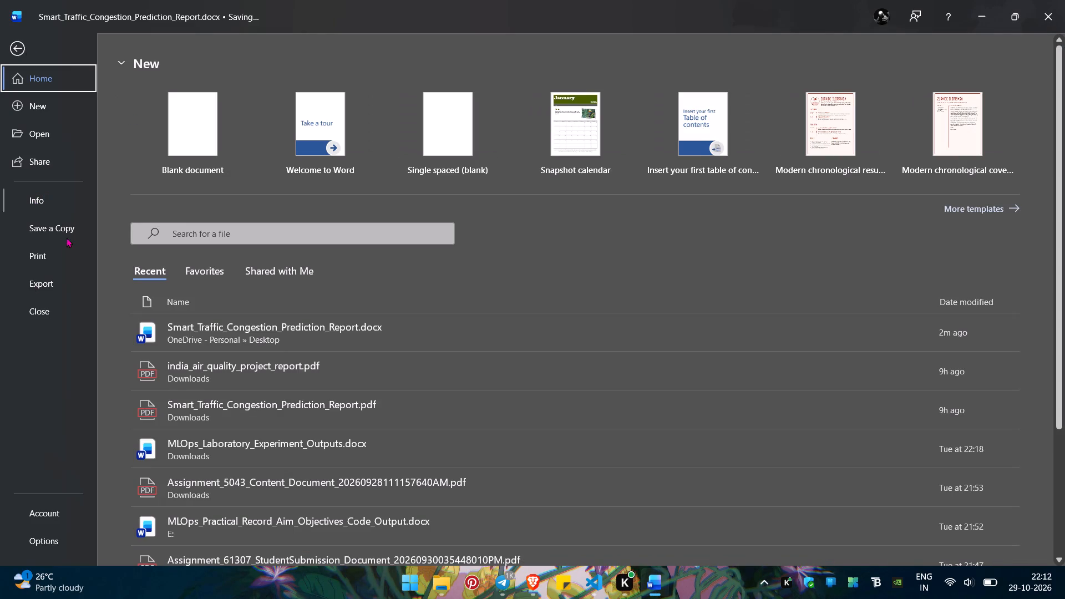
pyautogui.click(48, 278)
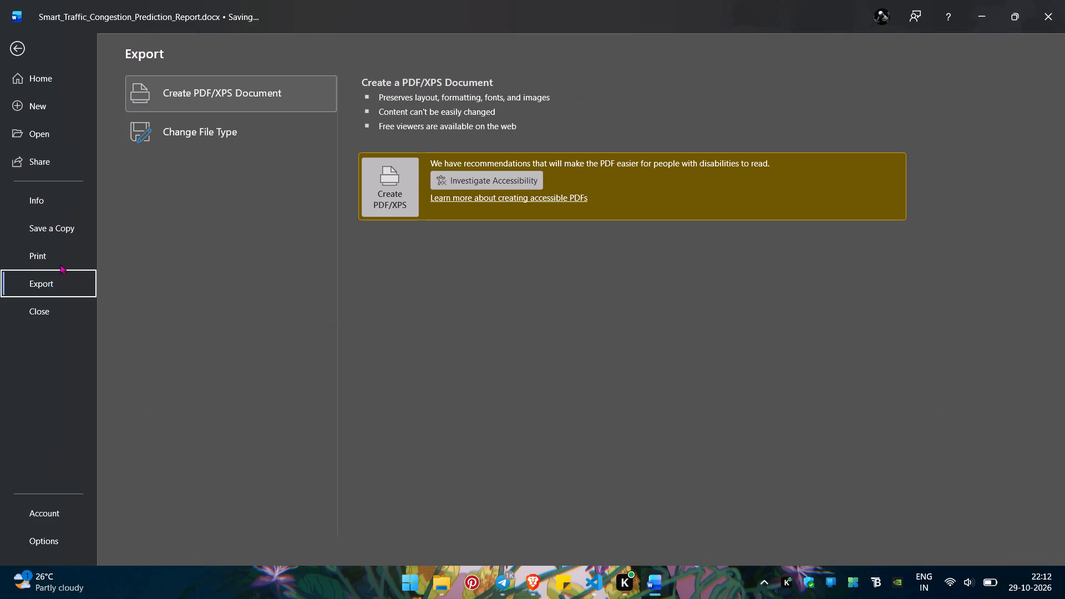
pyautogui.click(398, 192)
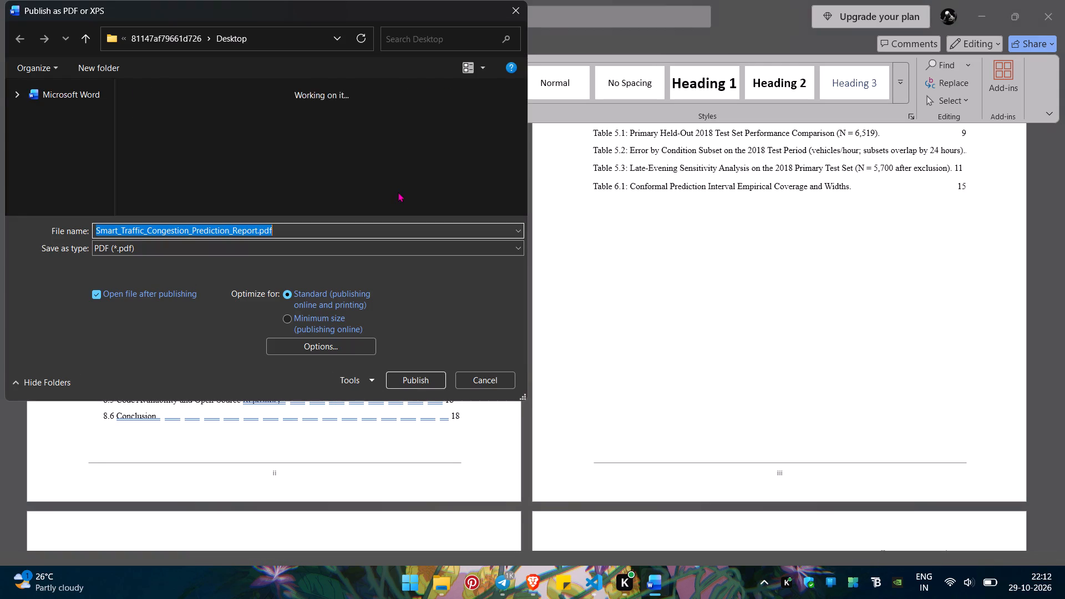
pyautogui.click(53, 126)
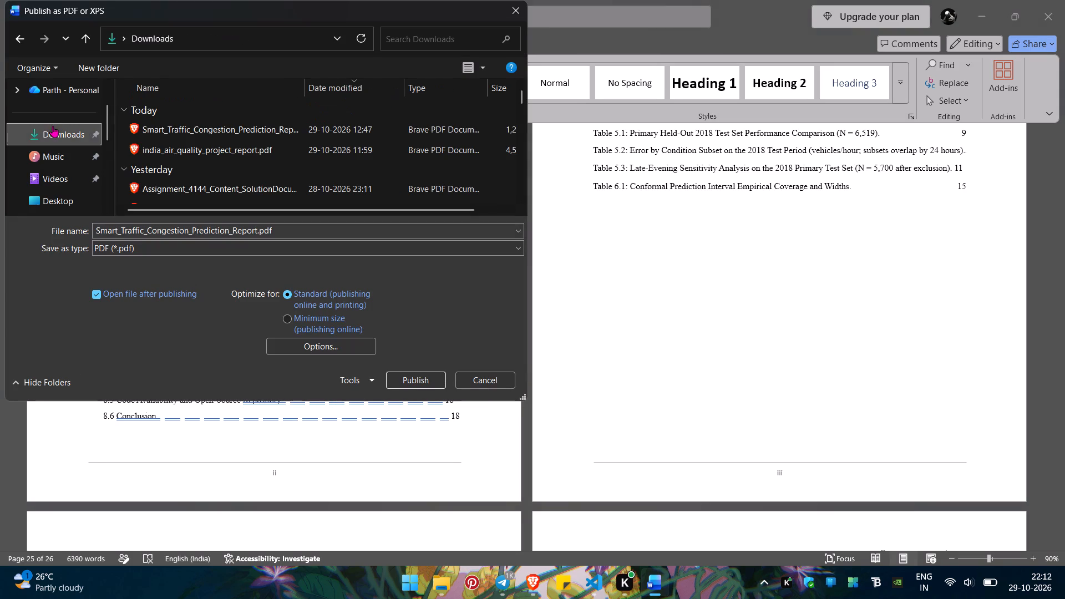
pyautogui.scroll(1, 55, 116)
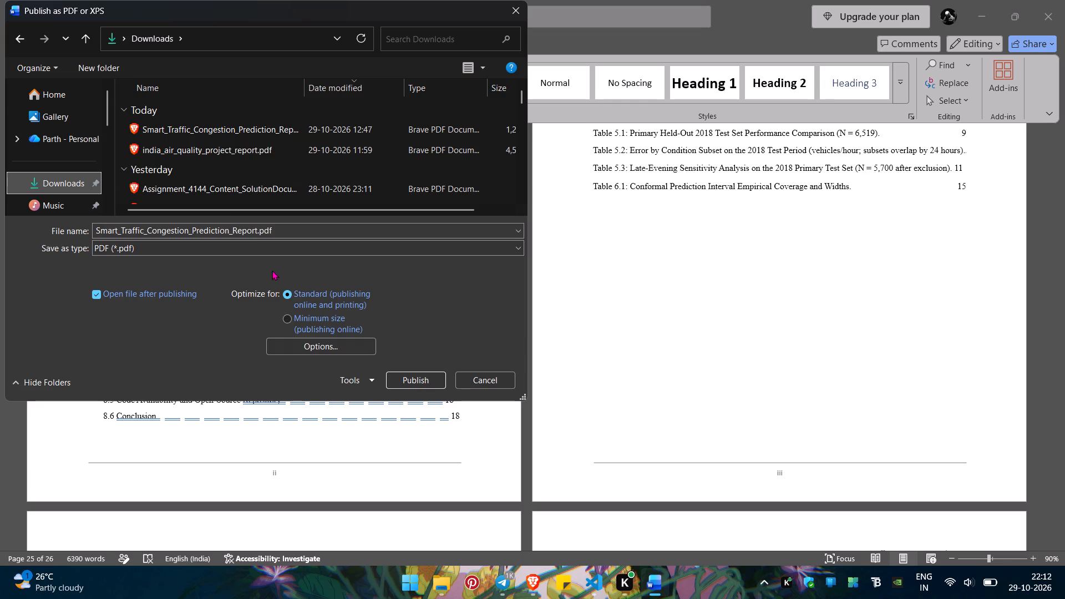
pyautogui.click(410, 379)
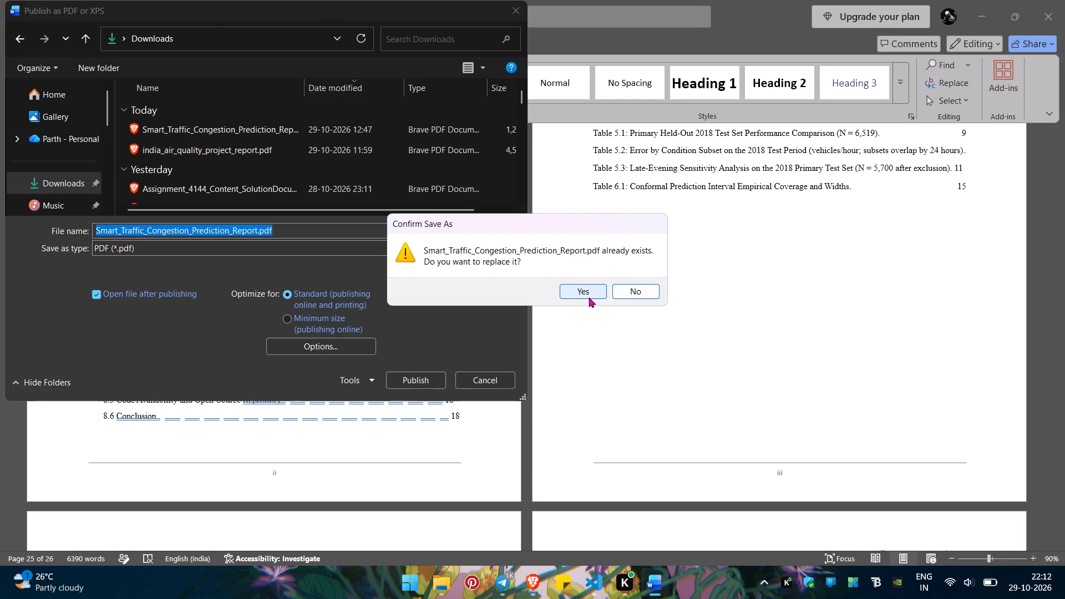
pyautogui.click(587, 296)
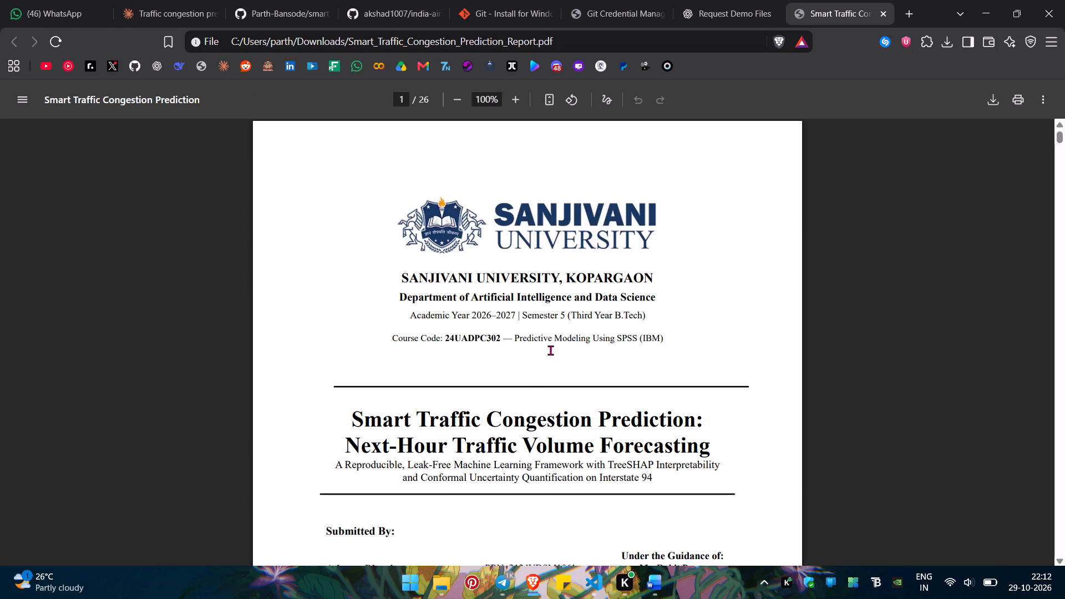
# Review the exported PDF's cover page, abstract, contents and list of figures for layout and spelling problems.
pyautogui.scroll(-2, 565, 201)
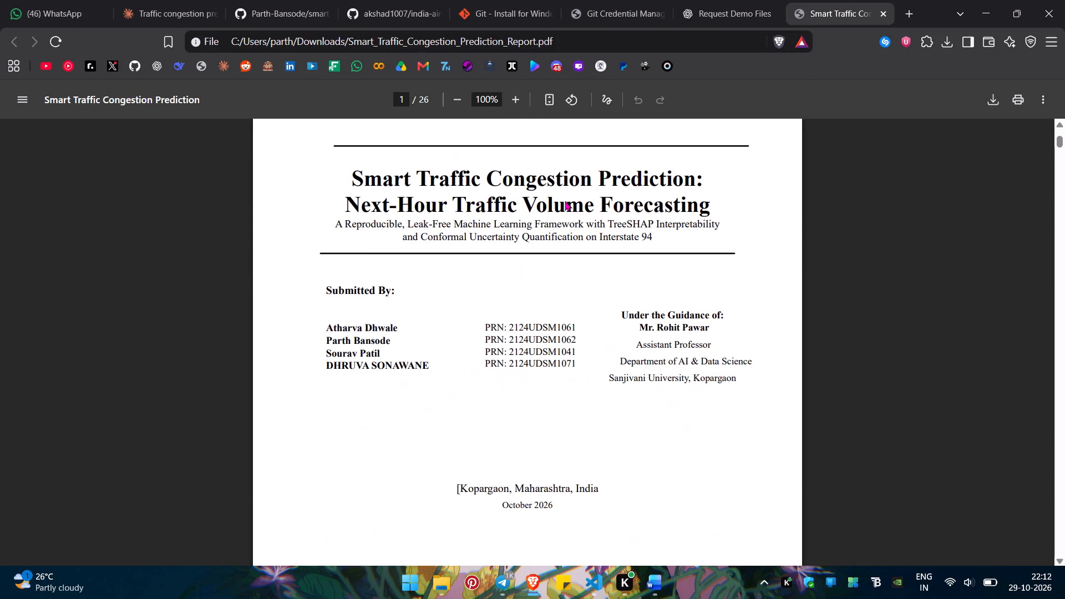
pyautogui.click(578, 292)
pyautogui.scroll(-1, 578, 292)
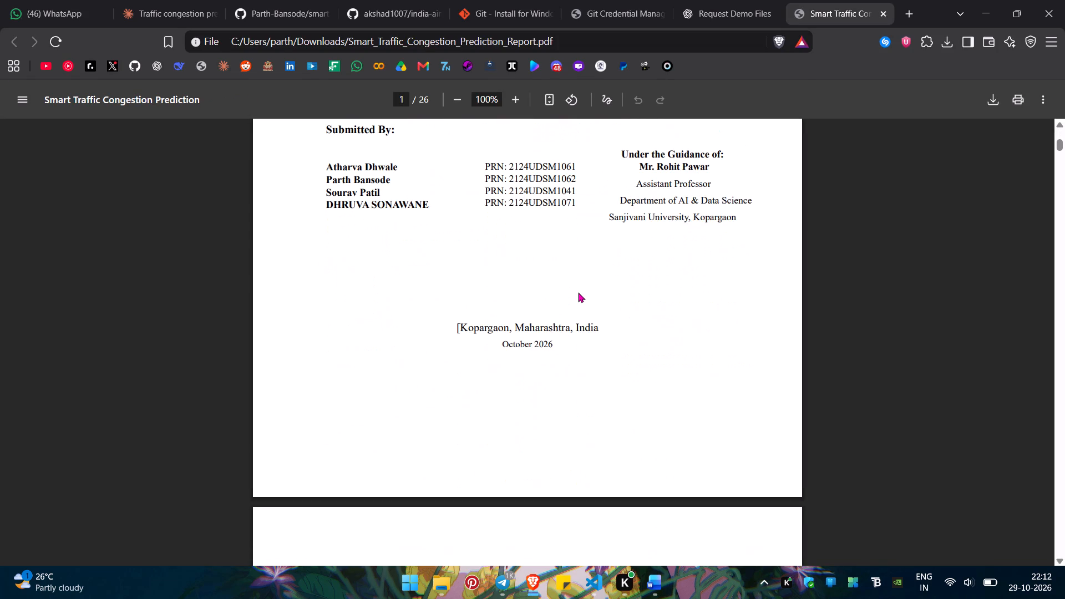
pyautogui.scroll(-2, 578, 292)
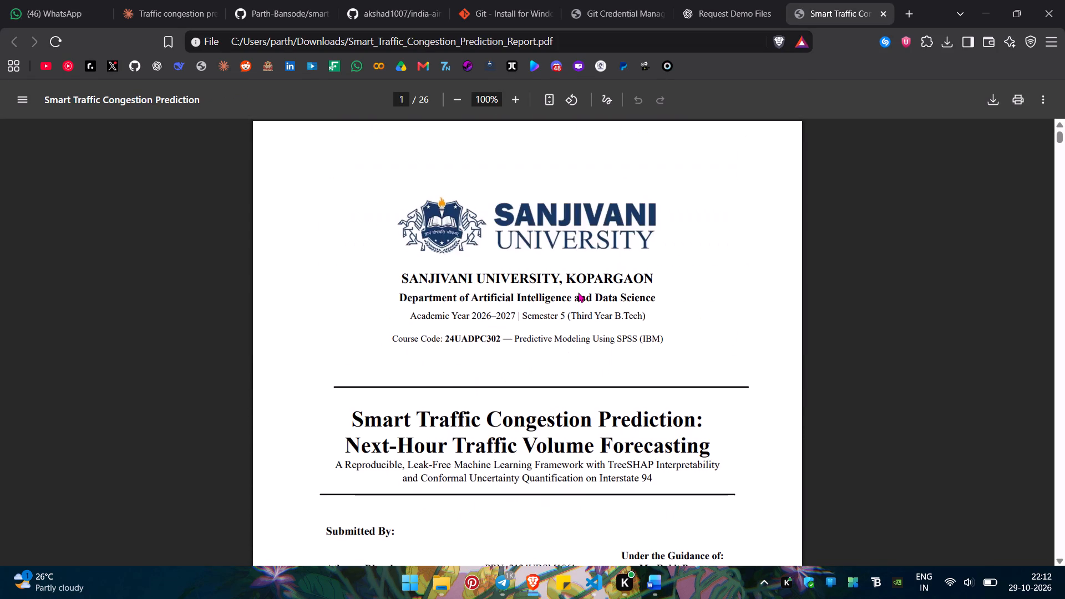
pyautogui.scroll(-1, 578, 292)
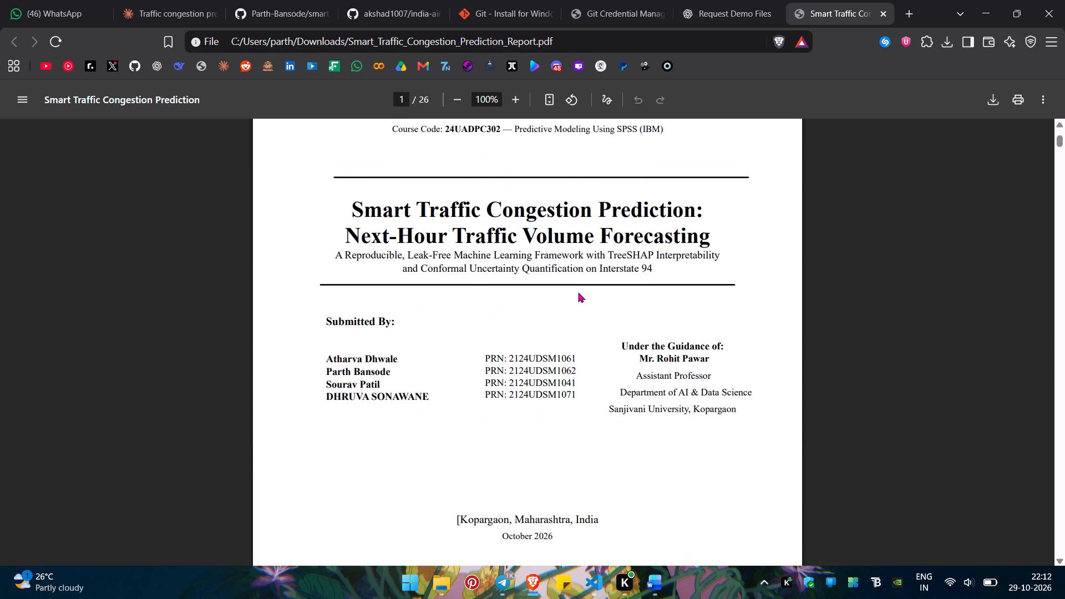
pyautogui.scroll(-2, 578, 292)
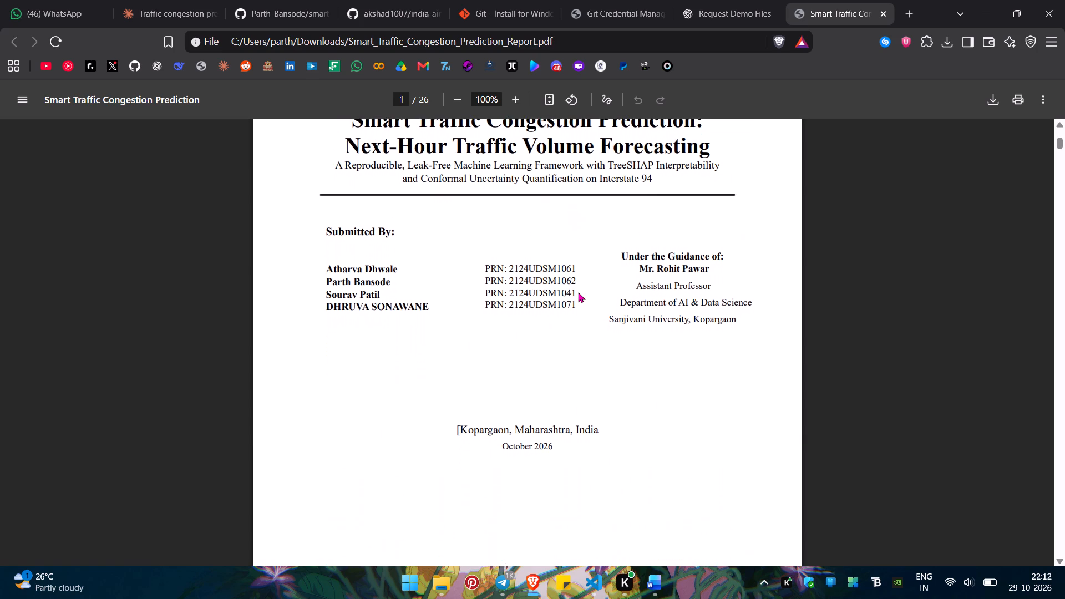
pyautogui.scroll(-4, 578, 292)
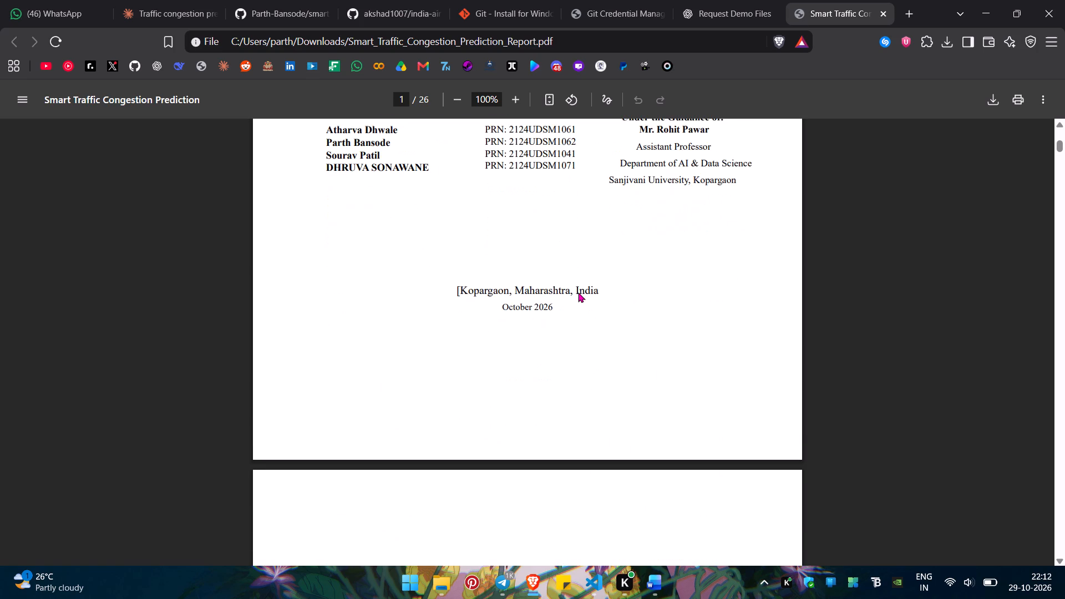
pyautogui.scroll(-10, 578, 292)
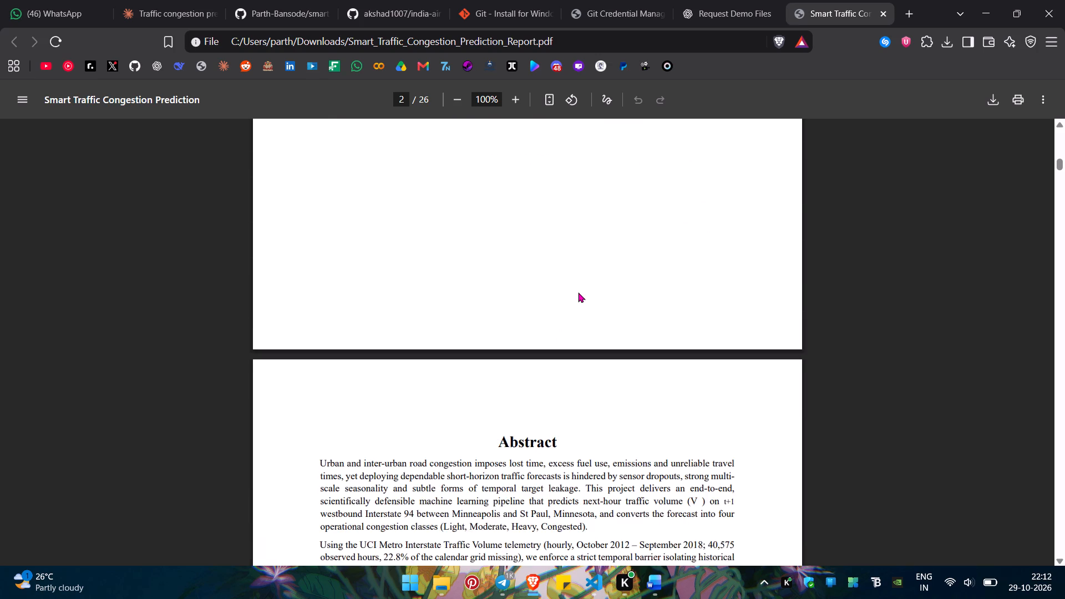
pyautogui.scroll(-10, 578, 292)
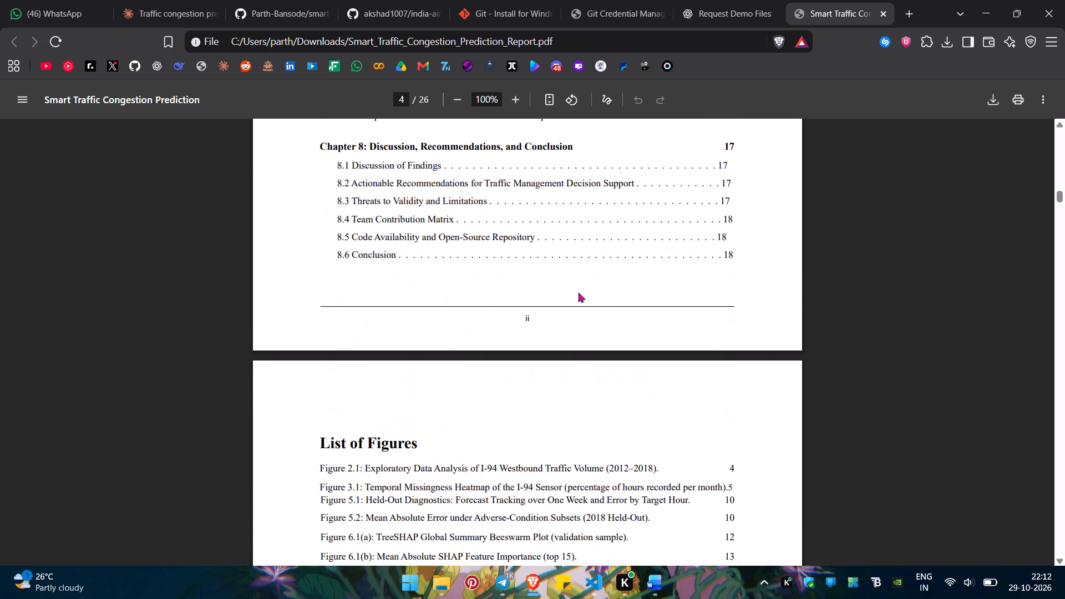
pyautogui.scroll(4, 578, 292)
pyautogui.scroll(-2, 578, 292)
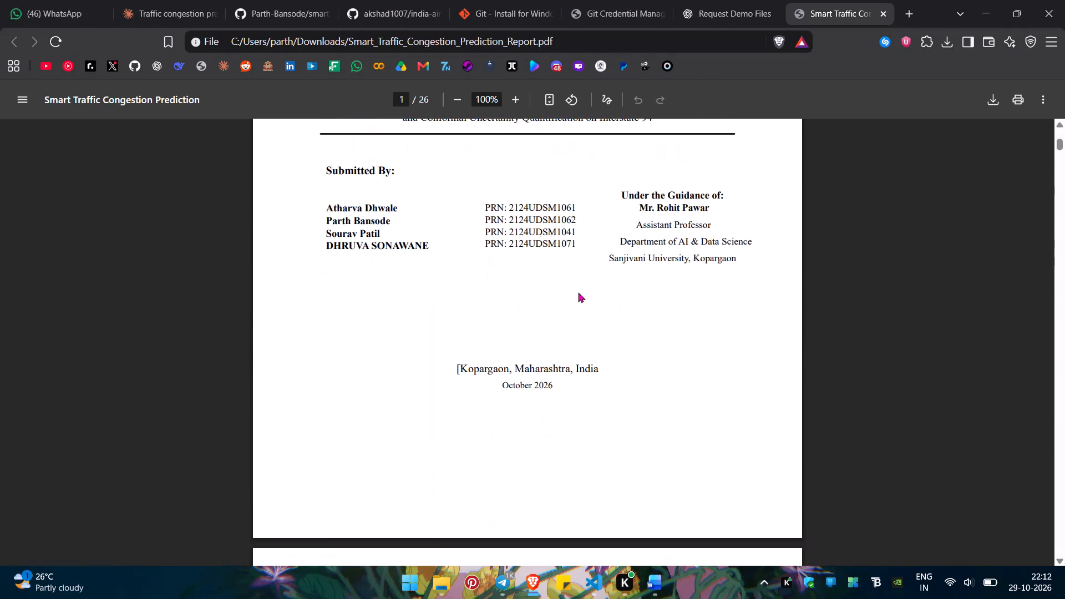
pyautogui.scroll(-7, 578, 292)
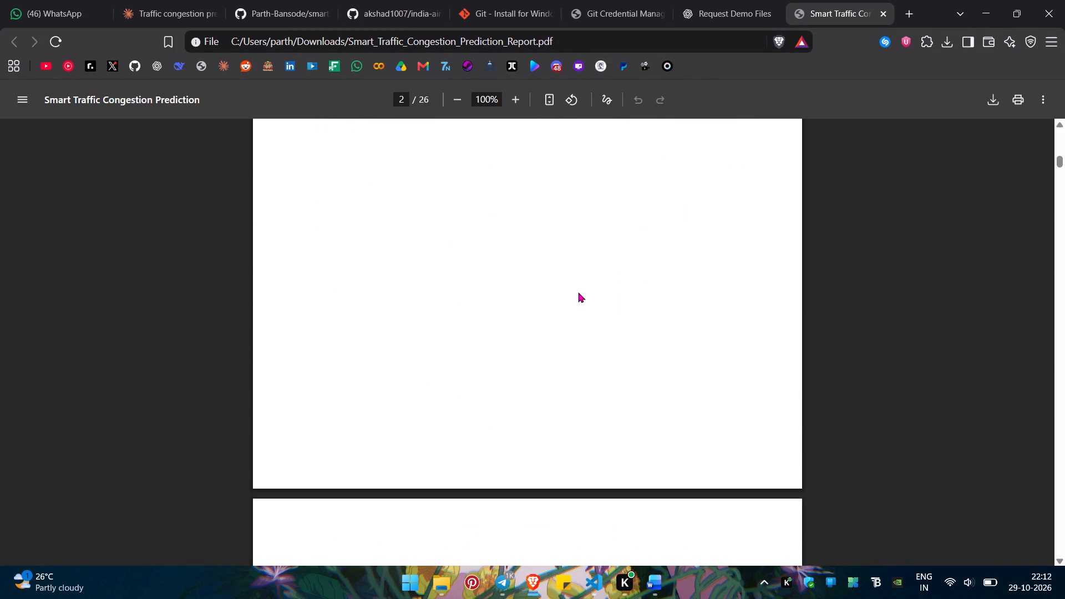
pyautogui.scroll(-5, 578, 292)
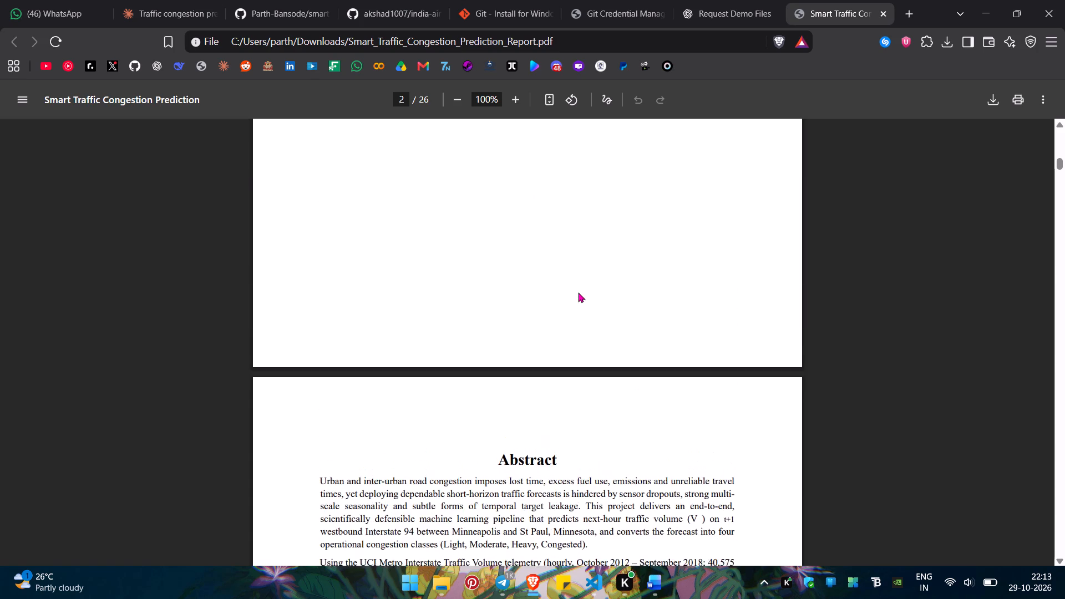
pyautogui.scroll(-3, 578, 292)
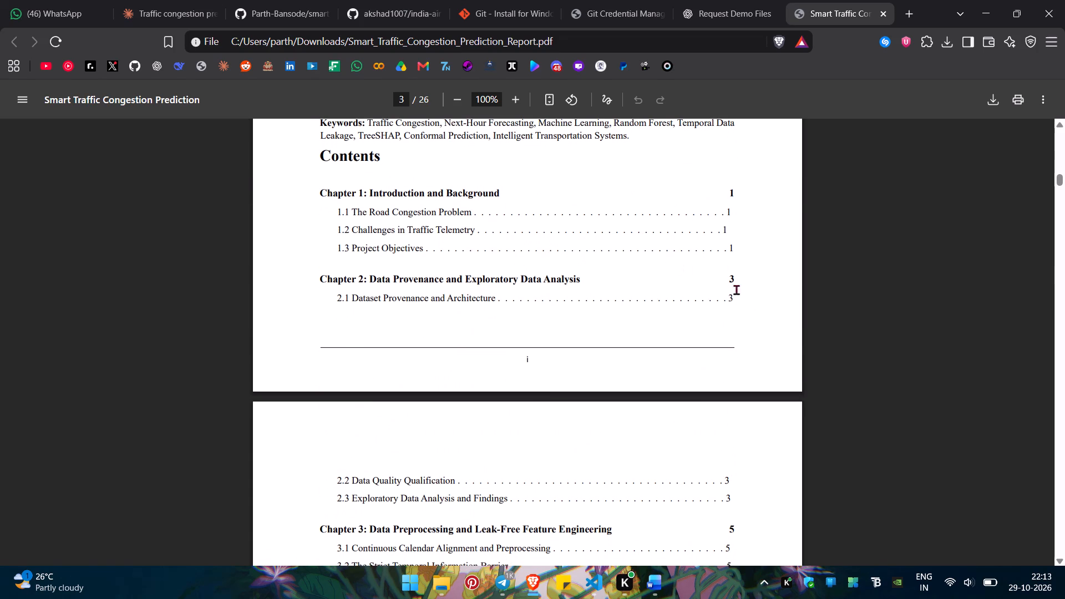
# Return to the Word report and change the fourth submitter's first name on the cover page from all capitals to title case.
pyautogui.click(653, 578)
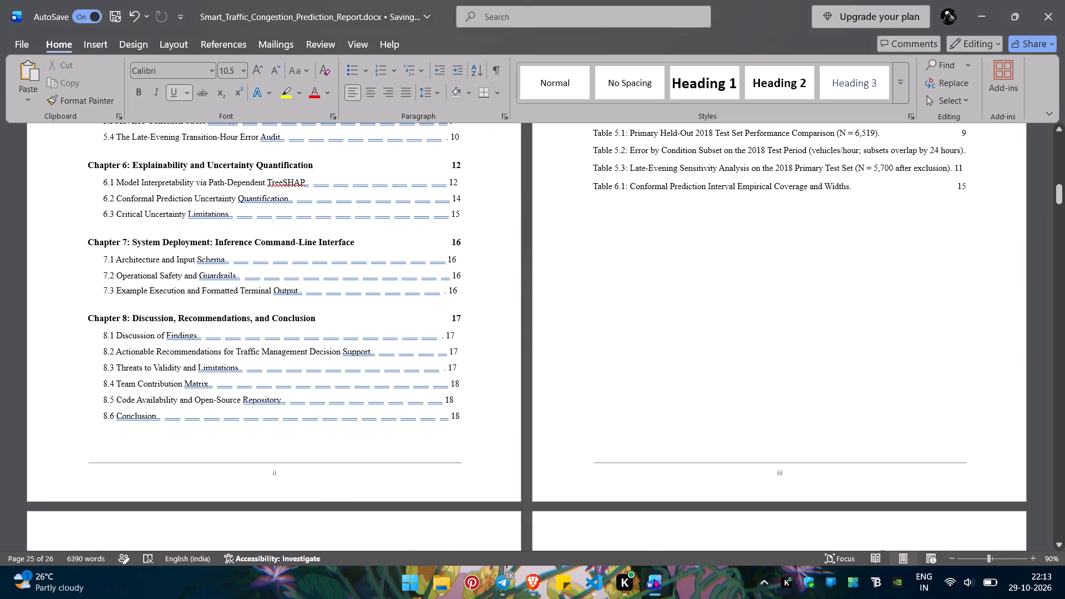
pyautogui.scroll(6, 568, 298)
pyautogui.scroll(-2, 568, 298)
pyautogui.scroll(2, 568, 298)
pyautogui.scroll(-1, 421, 352)
pyautogui.scroll(1, 421, 352)
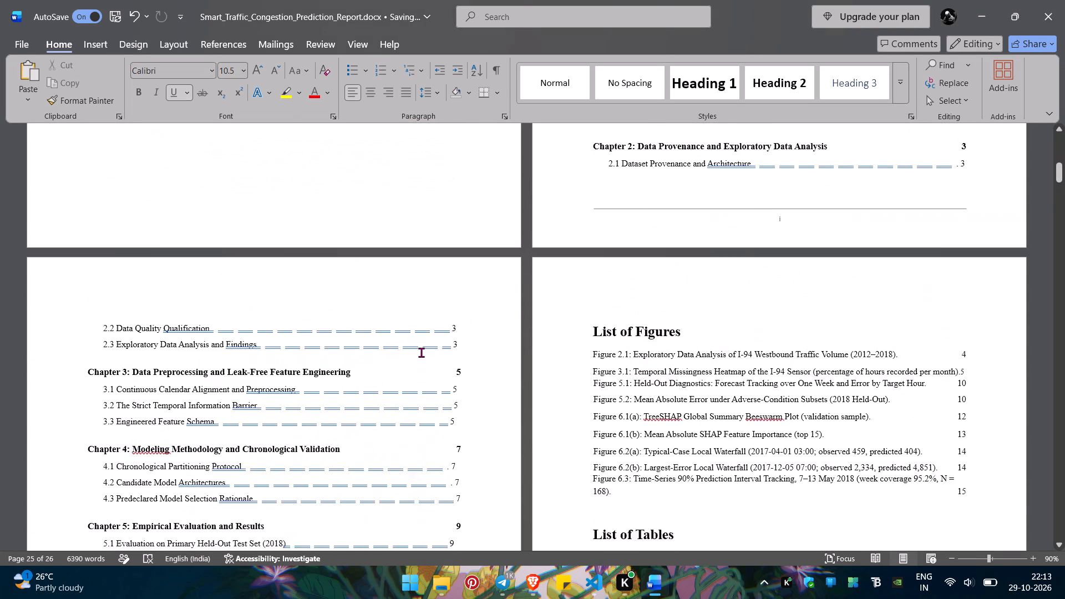
pyautogui.scroll(3, 421, 352)
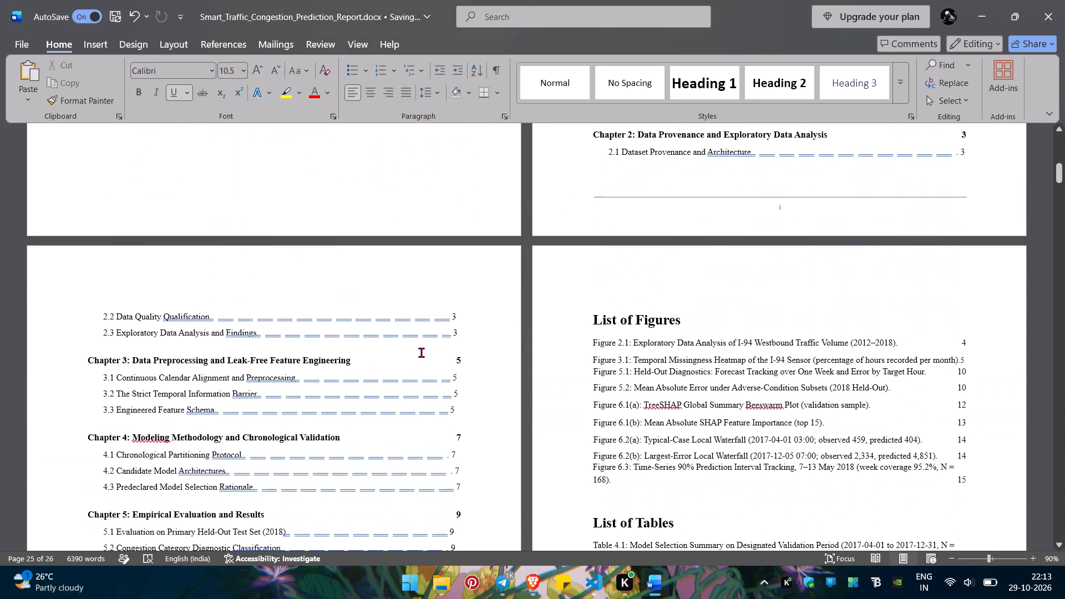
pyautogui.scroll(2, 421, 352)
pyautogui.scroll(-1, 421, 352)
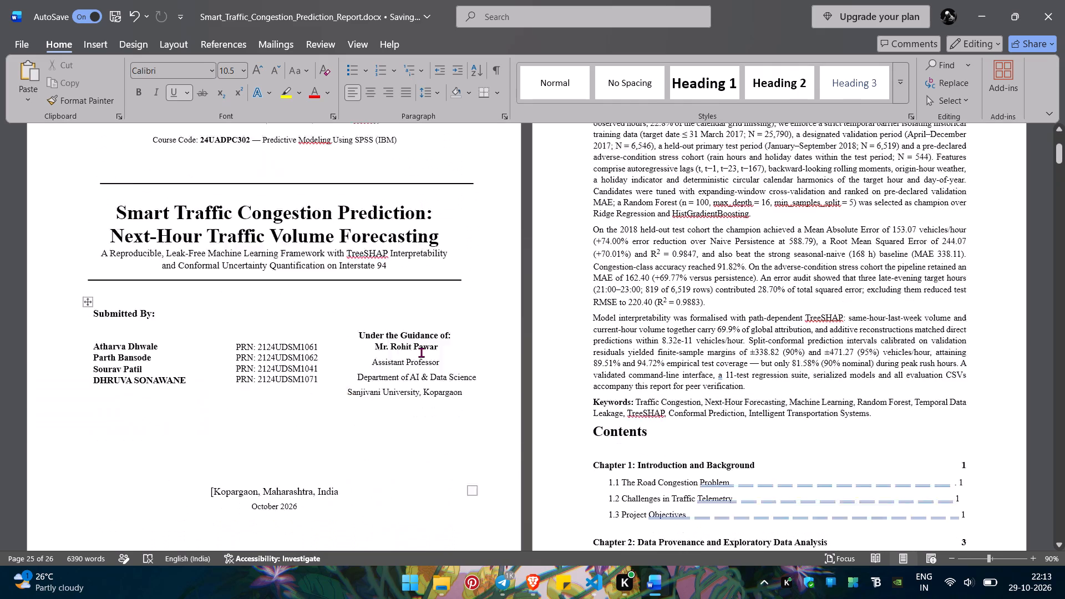
pyautogui.scroll(-1, 421, 352)
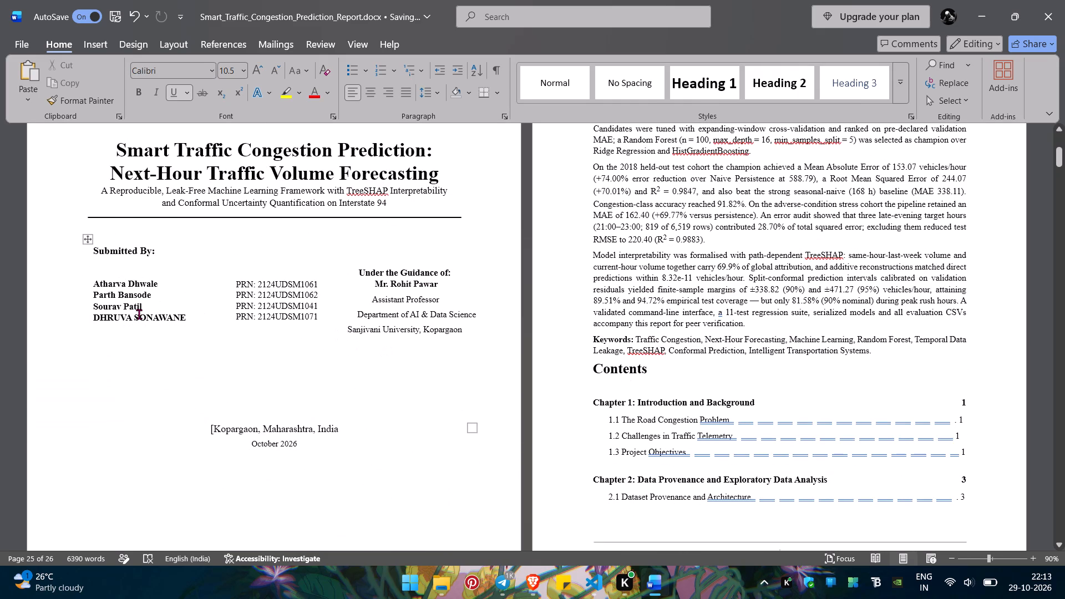
pyautogui.click(133, 318)
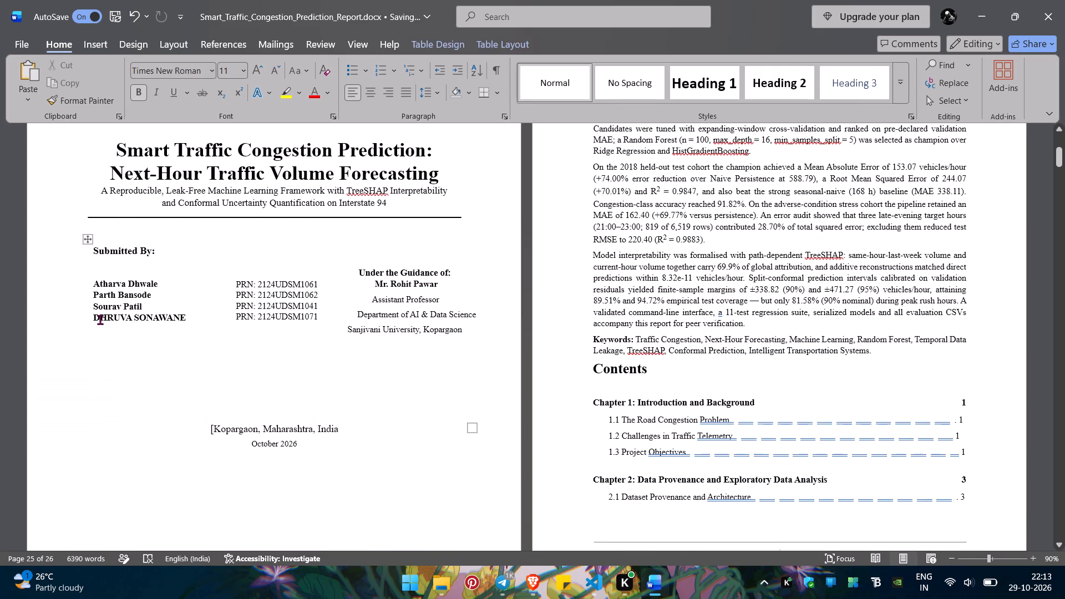
pyautogui.click(100, 319)
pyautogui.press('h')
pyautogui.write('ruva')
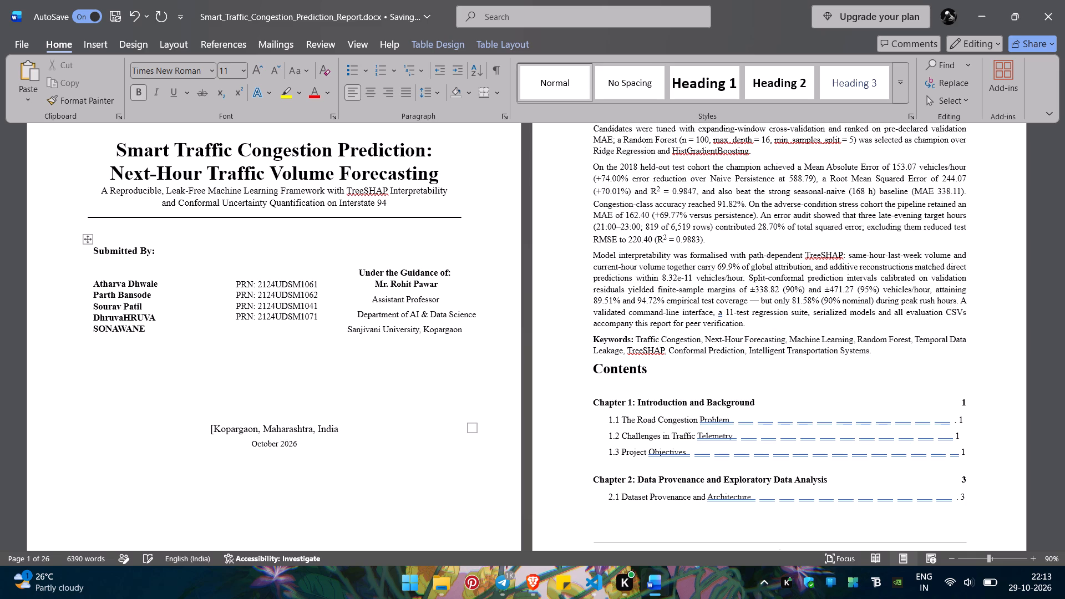
pyautogui.click(158, 317)
pyautogui.press('BackSpace')
pyautogui.press('BackSpace')
pyautogui.press('BackSpace')
pyautogui.press('BackSpace')
pyautogui.press('BackSpace')
pyautogui.press('BackSpace')
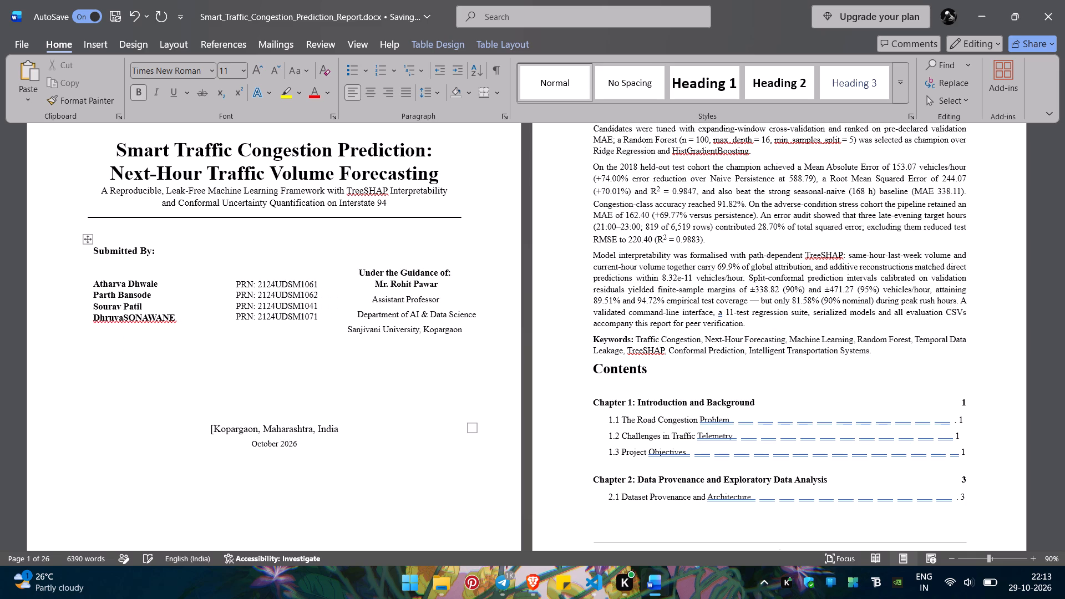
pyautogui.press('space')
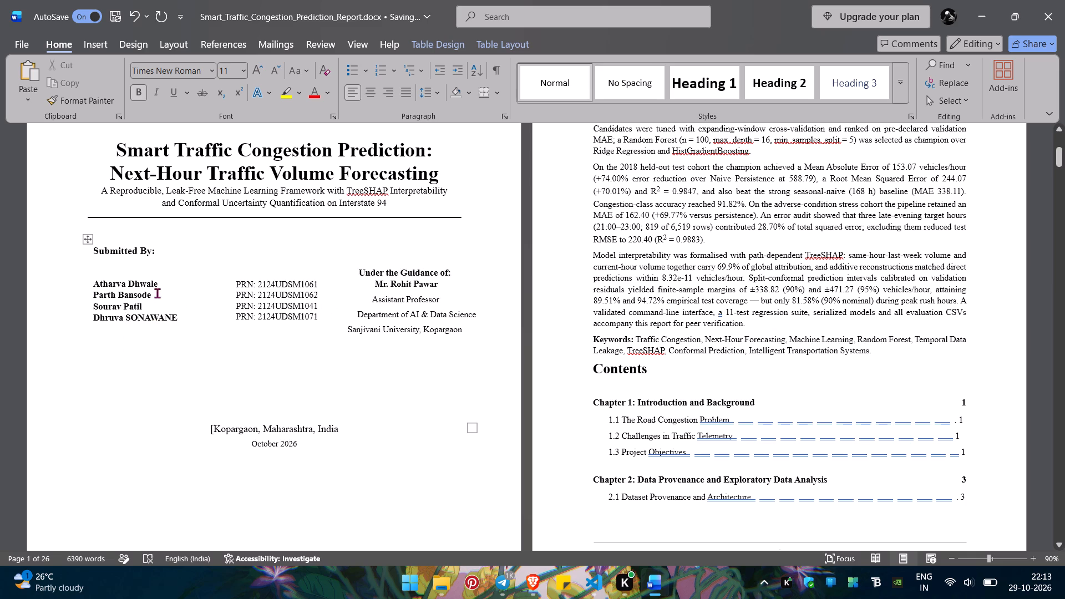
# Change the fourth submitter's surname on the cover page from all capitals to title case.
pyautogui.click(131, 317)
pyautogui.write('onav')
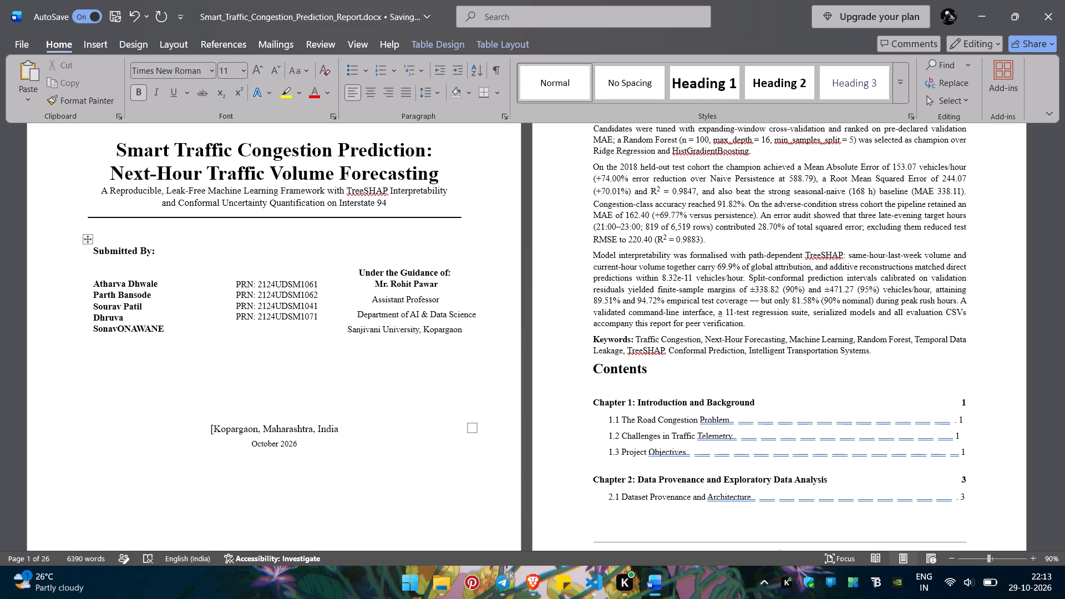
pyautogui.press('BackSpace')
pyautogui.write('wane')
pyautogui.click(182, 332)
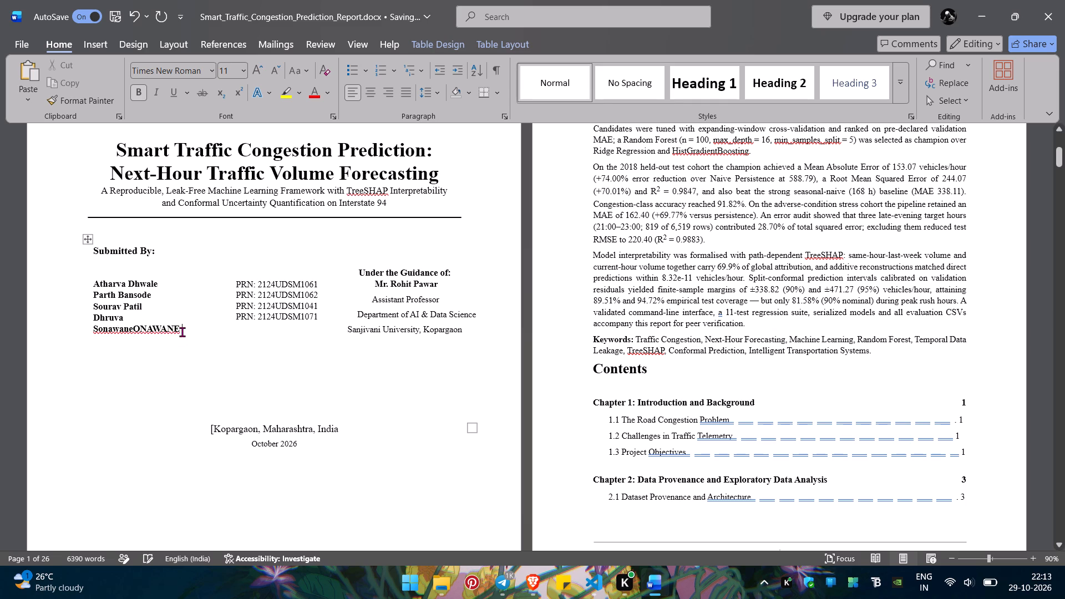
pyautogui.press('BackSpace')
pyautogui.press('BackSpace')
pyautogui.press('BackSpace')
pyautogui.press('BackSpace')
pyautogui.press('BackSpace')
pyautogui.press('BackSpace')
pyautogui.press('BackSpace')
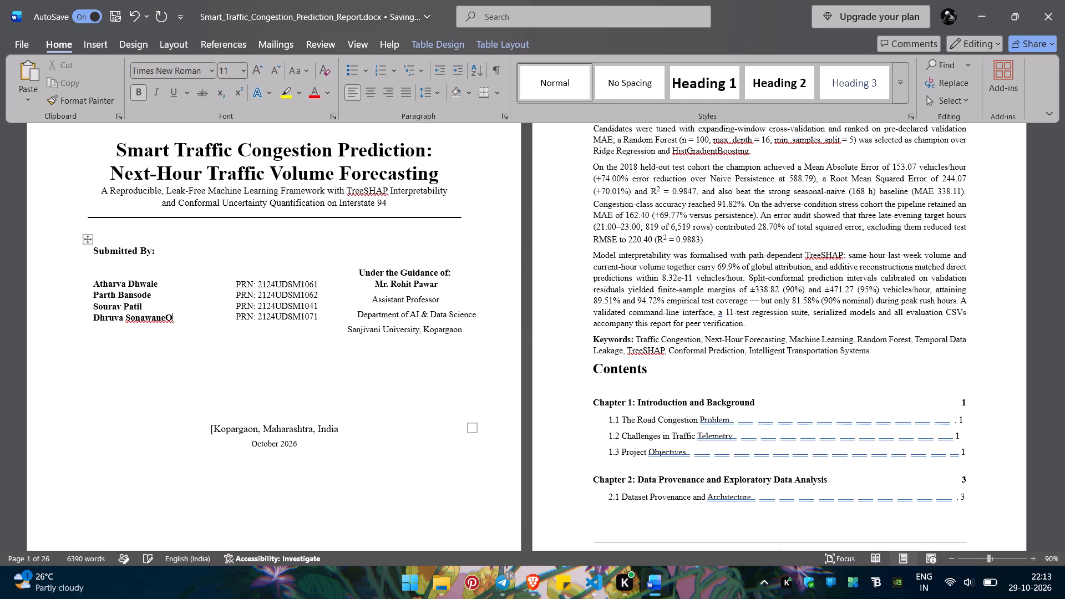
pyautogui.press('BackSpace')
# Insert eight blank lines after the Keywords paragraph of the abstract so the Contents heading starts on a new page.
pyautogui.scroll(-1, 479, 358)
pyautogui.scroll(1, 479, 358)
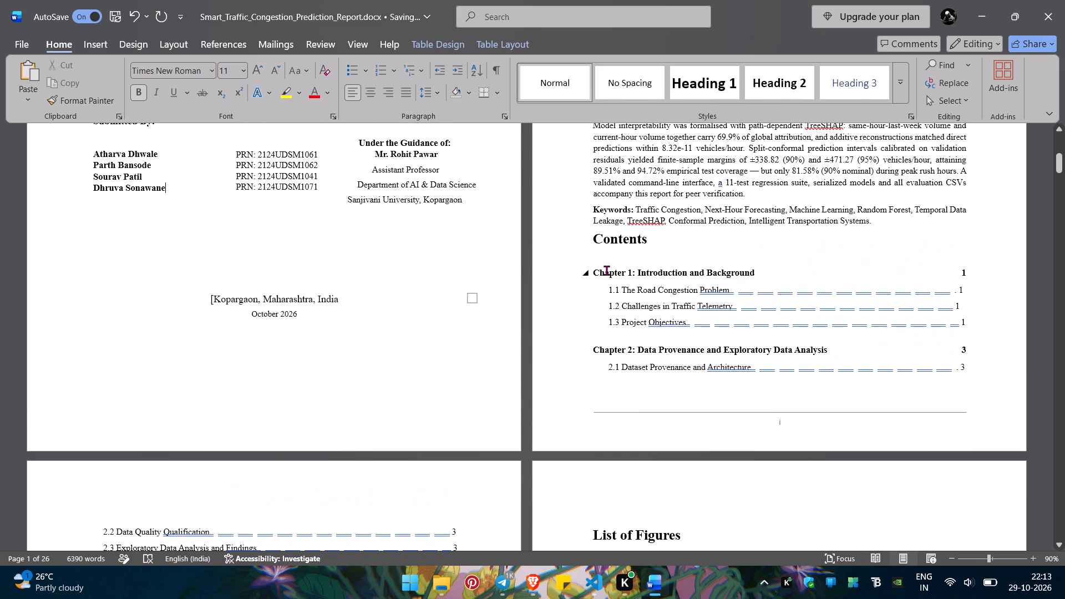
pyautogui.click(881, 226)
pyautogui.press('Return')
pyautogui.press('Return')
pyautogui.press('Return')
pyautogui.press('Return')
pyautogui.press('Return')
pyautogui.press('Return')
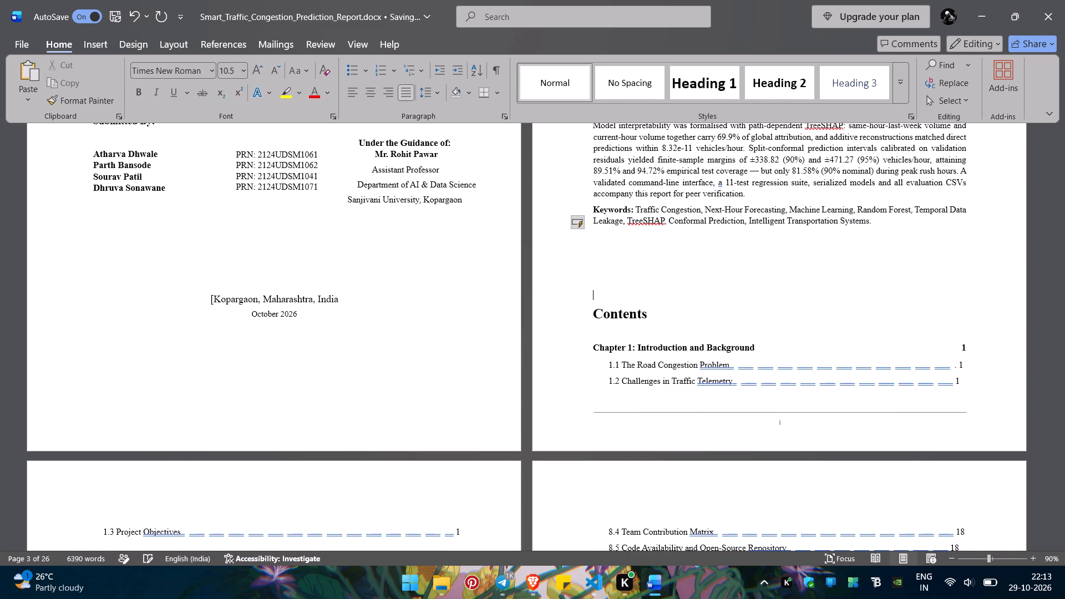
pyautogui.press('Return')
pyautogui.press('Return')
# Check the page layout of the cover page, abstract, contents, list of figures and list of tables.
pyautogui.scroll(-1, 881, 226)
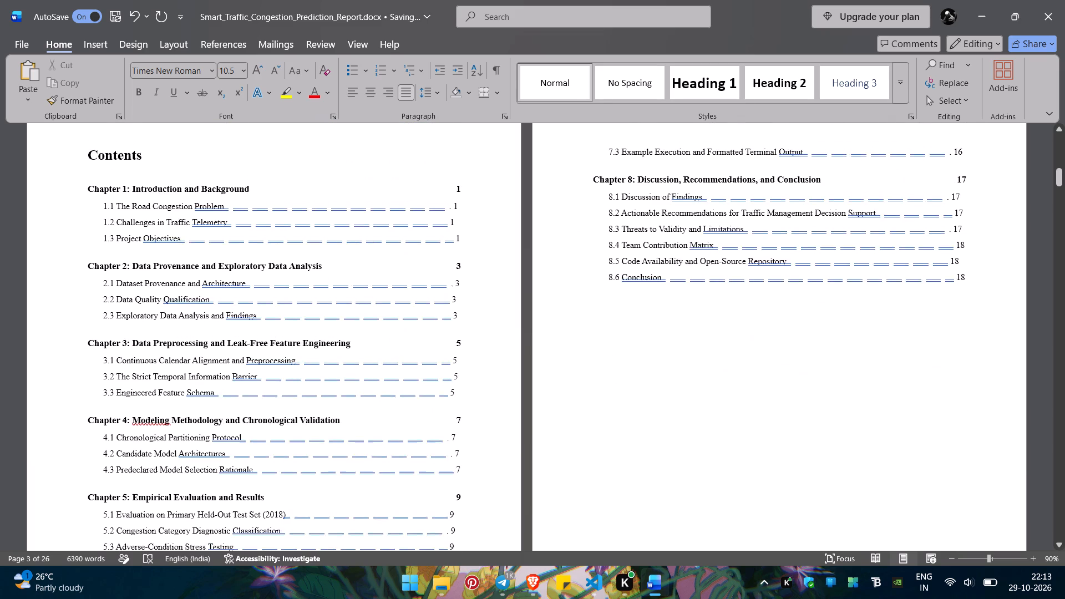
pyautogui.scroll(-1, 881, 226)
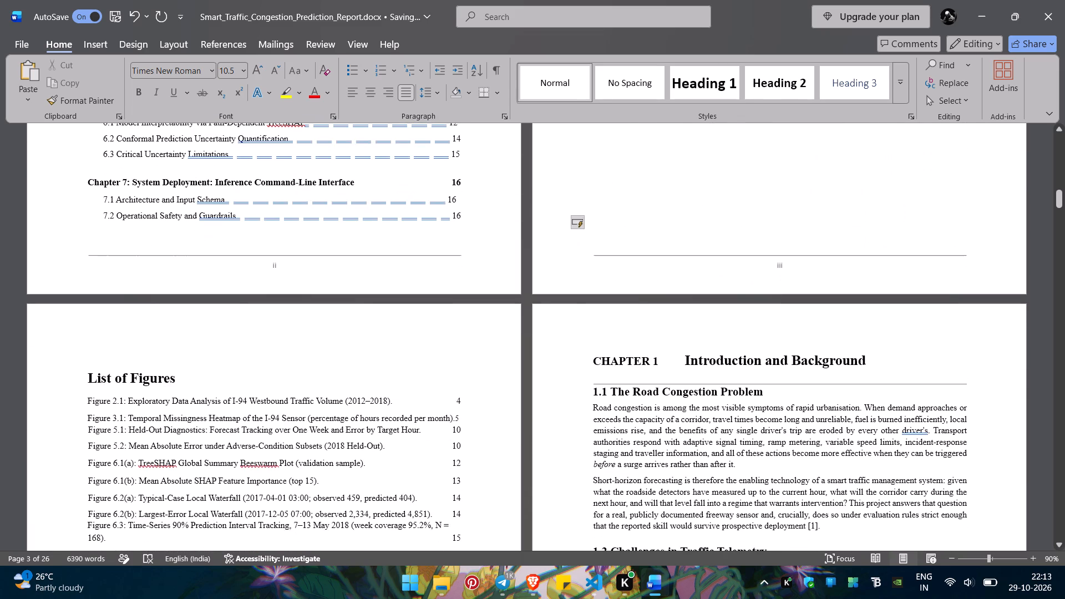
pyautogui.scroll(-1, 689, 332)
pyautogui.scroll(-2, 450, 381)
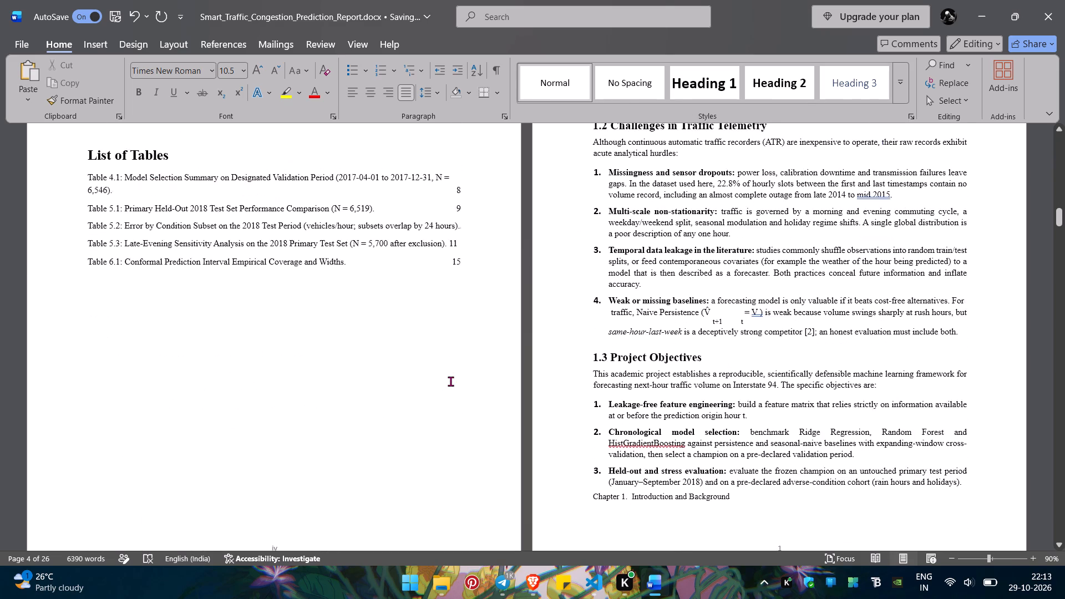
pyautogui.scroll(-1, 450, 381)
pyautogui.scroll(2, 450, 381)
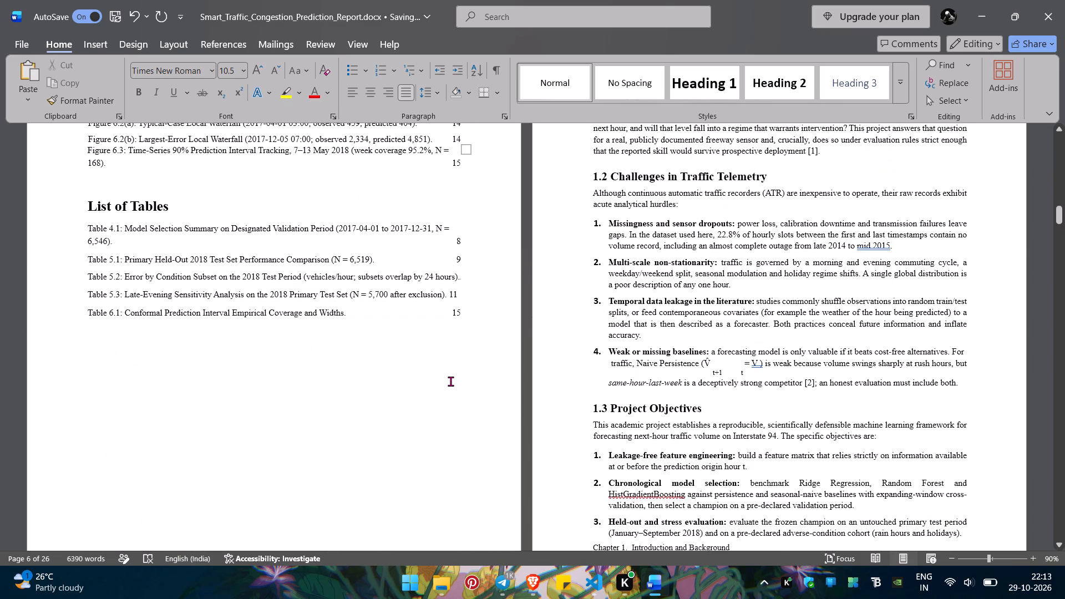
pyautogui.scroll(1, 450, 381)
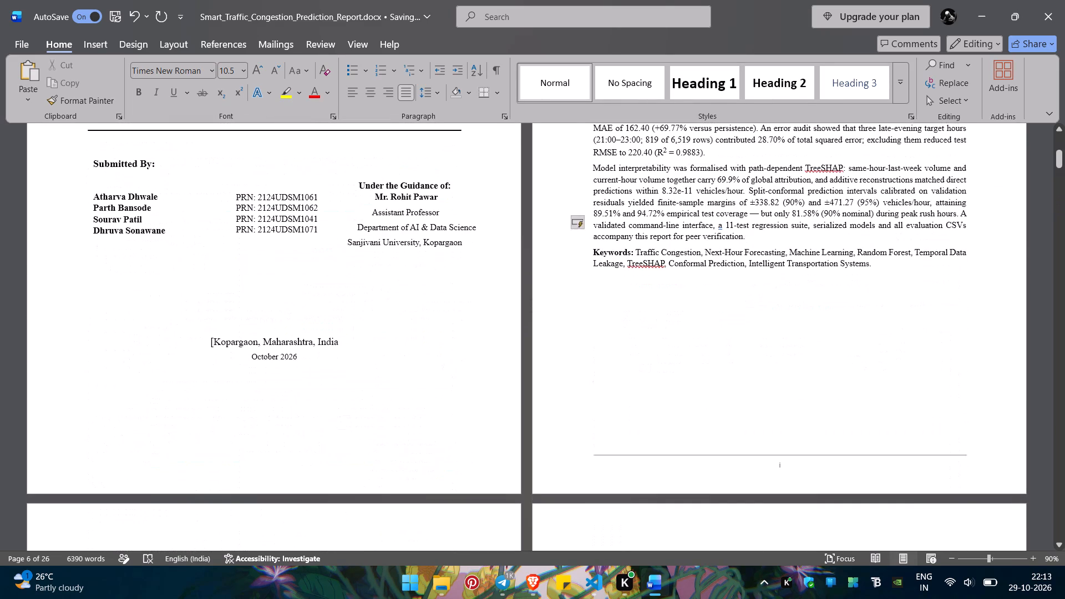
pyautogui.scroll(-1, 450, 381)
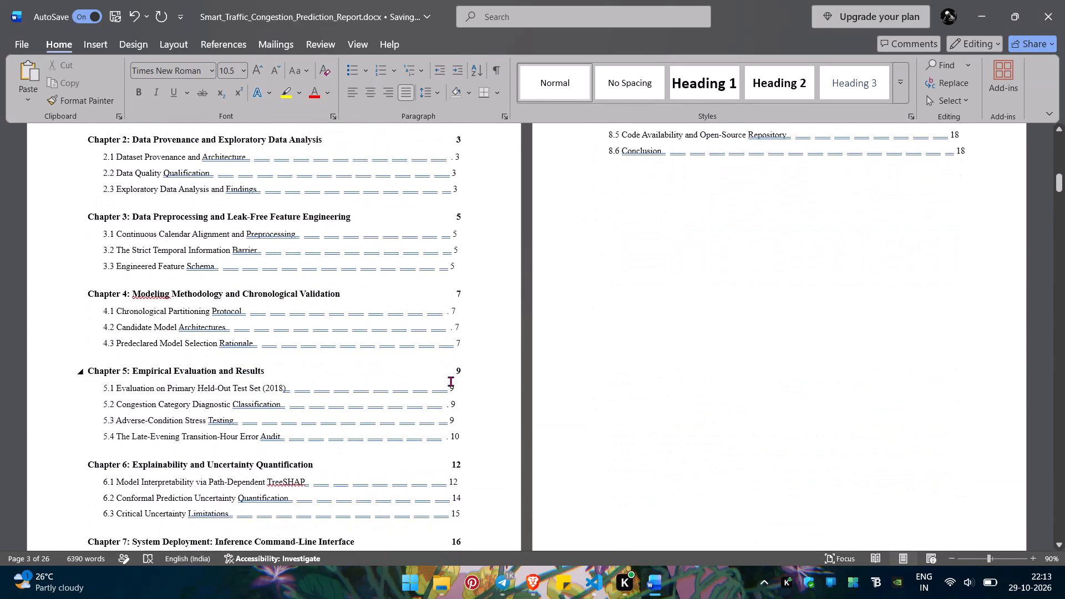
pyautogui.scroll(-1, 450, 381)
pyautogui.scroll(3, 450, 381)
pyautogui.scroll(-1, 450, 381)
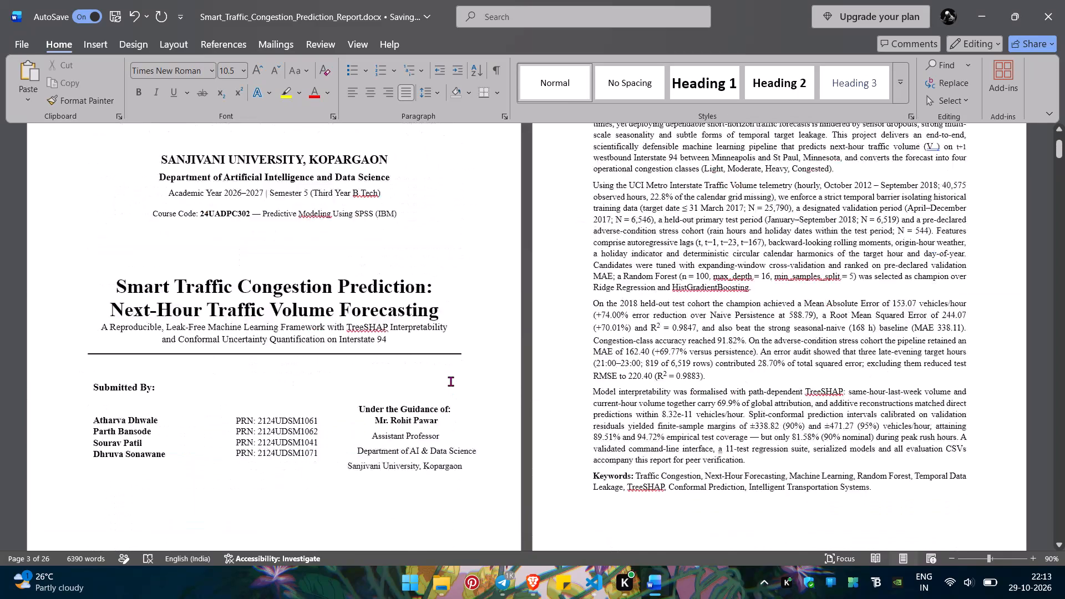
pyautogui.scroll(-2, 450, 381)
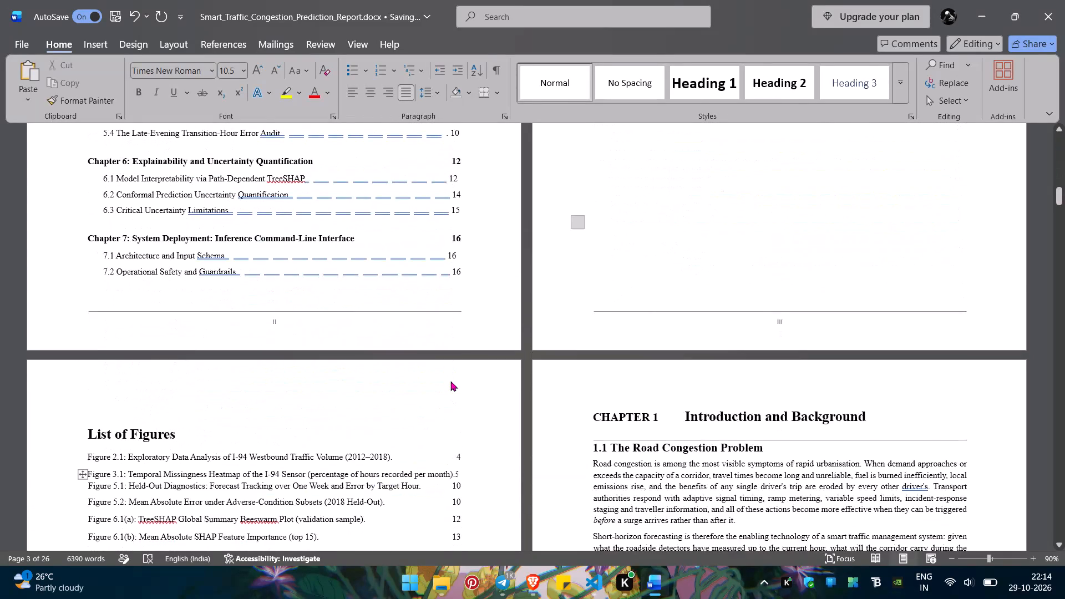
pyautogui.scroll(-1, 450, 381)
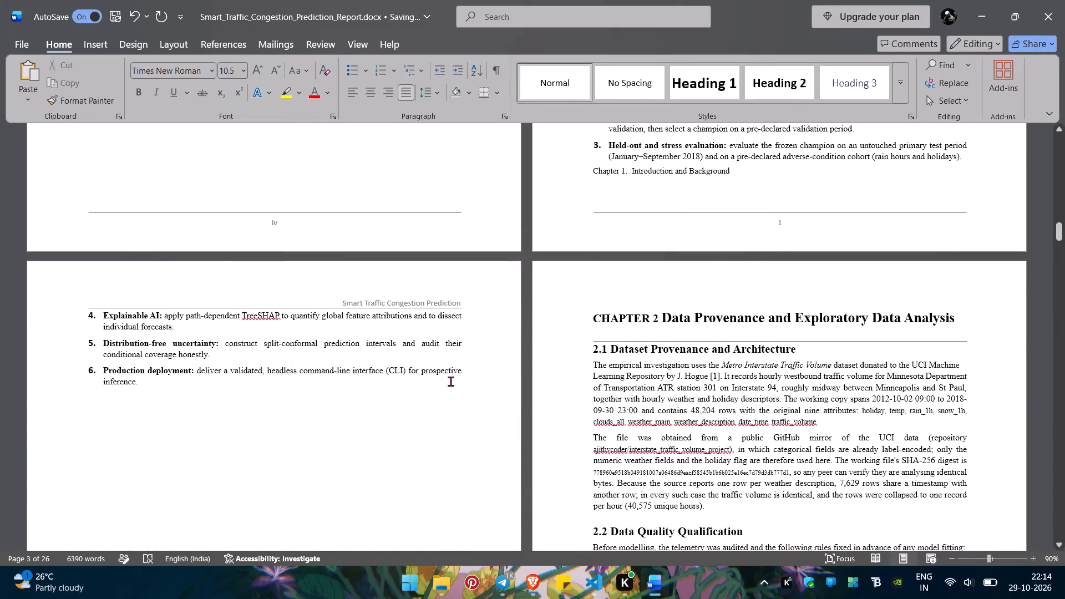
pyautogui.scroll(2, 450, 381)
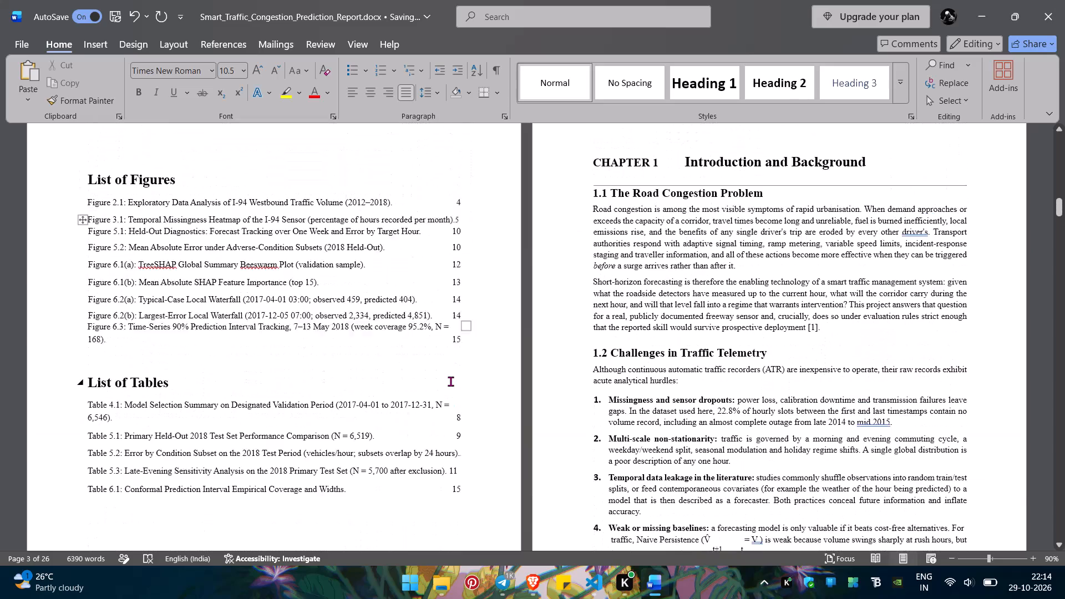
pyautogui.scroll(1, 450, 381)
pyautogui.scroll(-1, 259, 257)
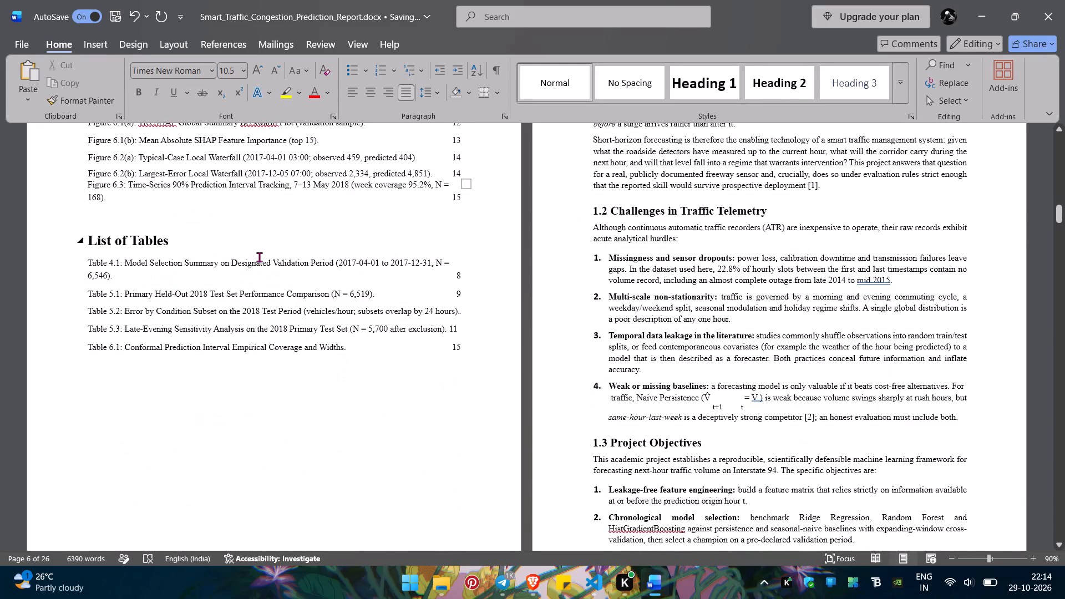
pyautogui.scroll(-1, 259, 257)
pyautogui.scroll(1, 259, 257)
pyautogui.scroll(-1, 217, 279)
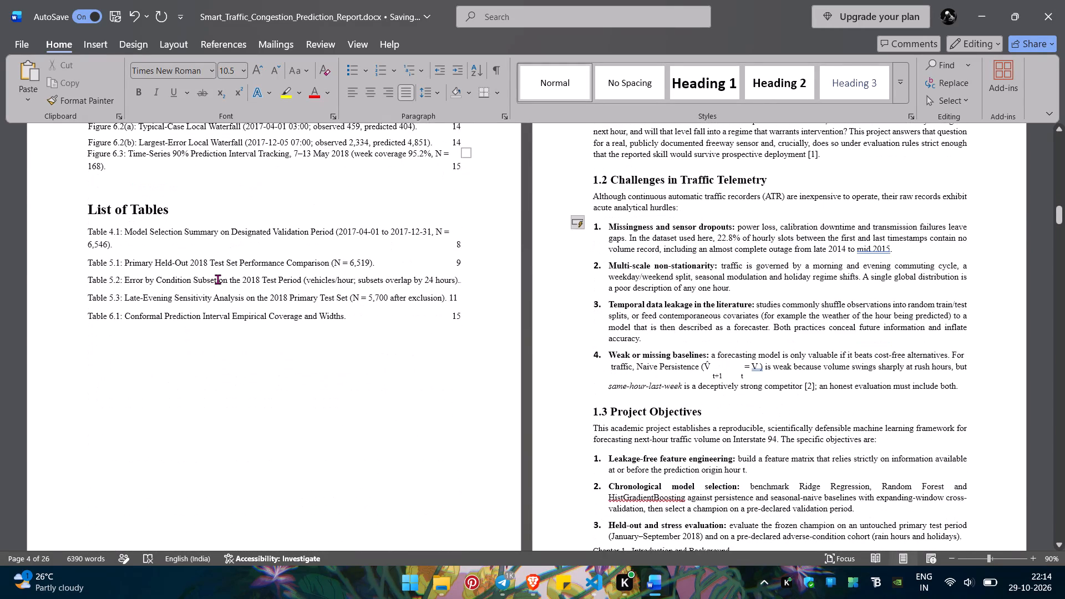
# Add blank lines after the Holidays and weather finding so the Chapter 3 heading starts on a new page.
pyautogui.scroll(-2, 217, 279)
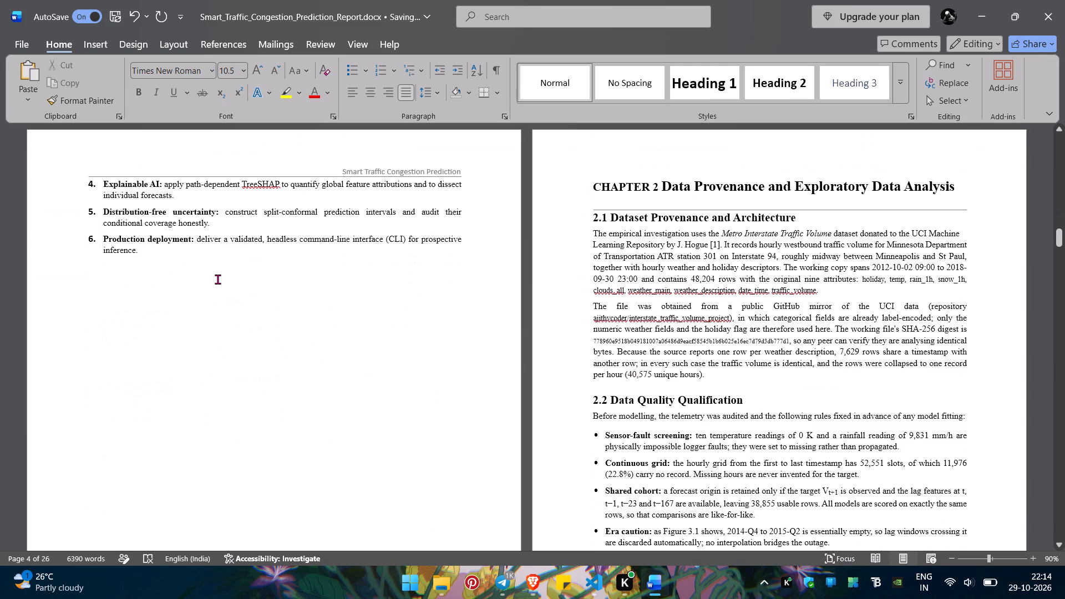
pyautogui.scroll(-1, 217, 279)
pyautogui.scroll(2, 217, 279)
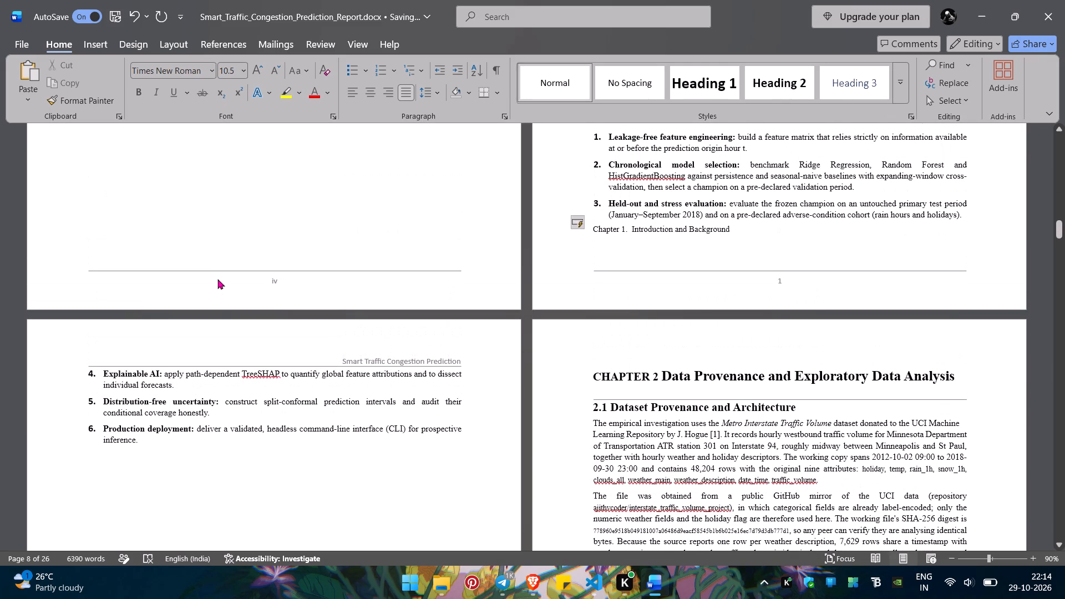
pyautogui.scroll(-3, 217, 279)
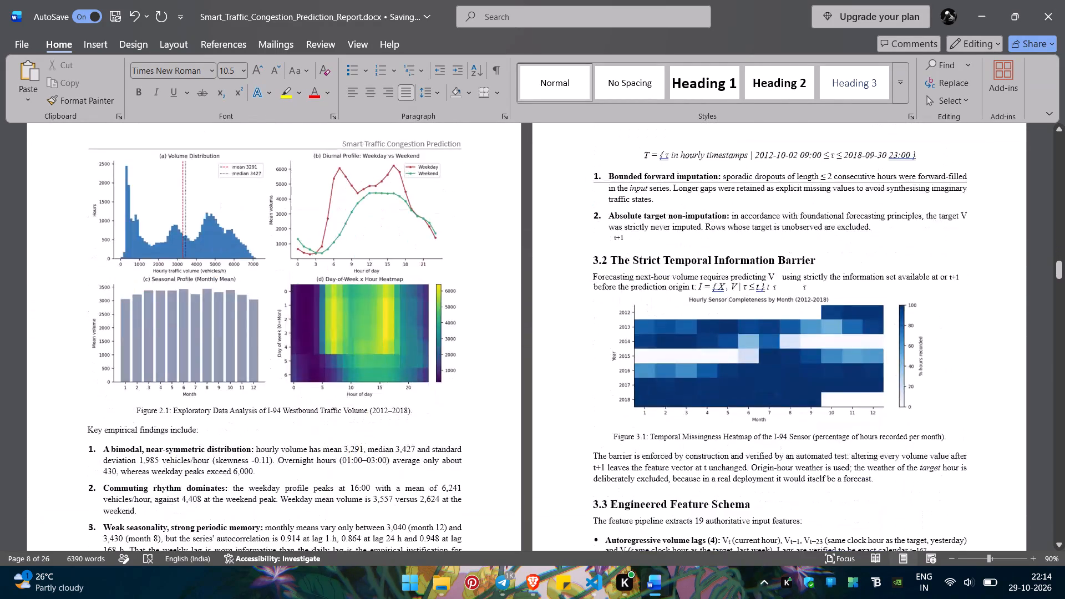
pyautogui.scroll(-2, 217, 279)
pyautogui.scroll(1, 217, 279)
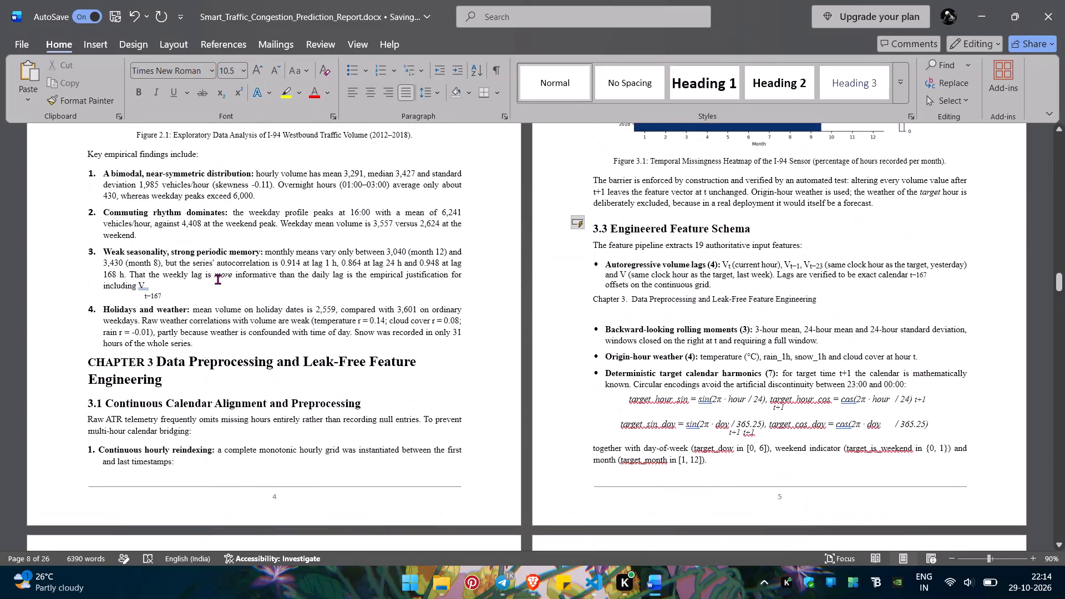
pyautogui.scroll(1, 217, 279)
pyautogui.click(219, 346)
pyautogui.press('Return')
pyautogui.press('Return')
pyautogui.press('Return')
pyautogui.press('Return')
pyautogui.press('Return')
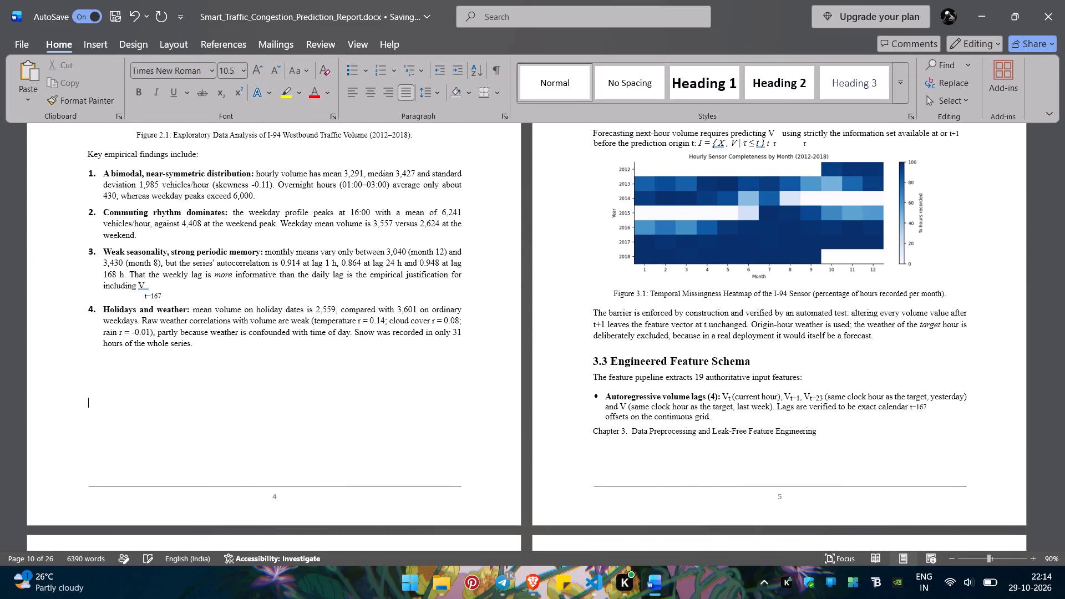
# Review the report's page breaks from the contents through Chapter 7, checking where each chapter heading starts.
pyautogui.scroll(3, 219, 346)
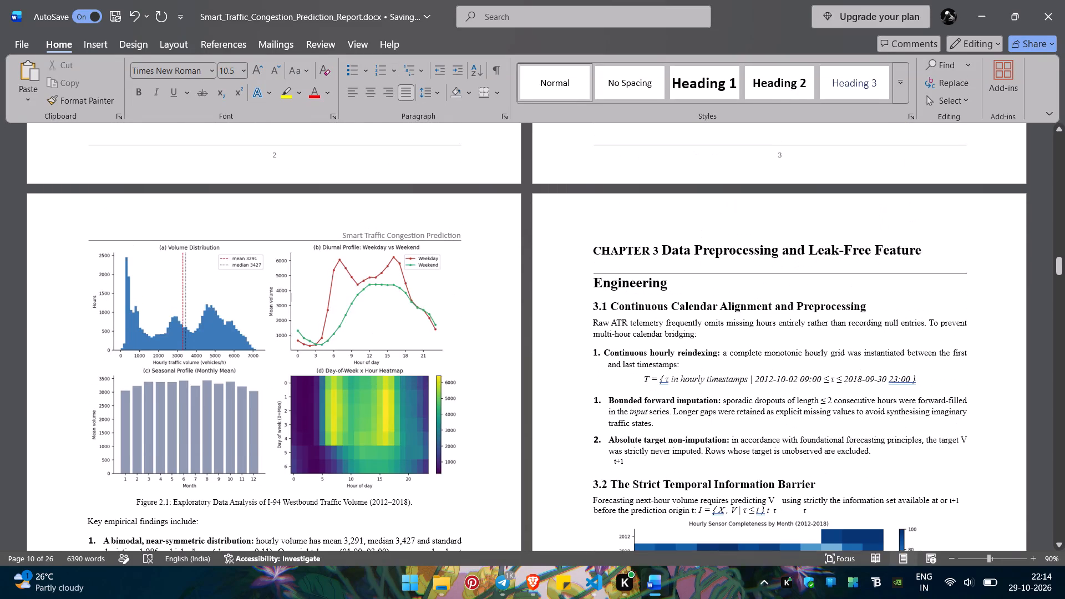
pyautogui.scroll(3, 219, 346)
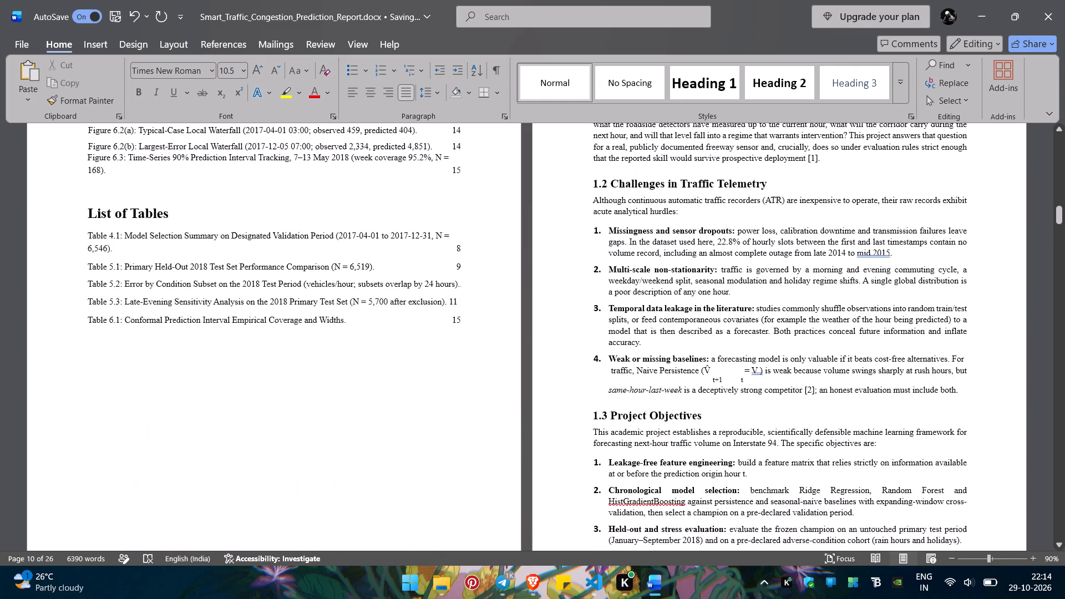
pyautogui.scroll(3, 219, 346)
pyautogui.hscroll(1, 219, 346)
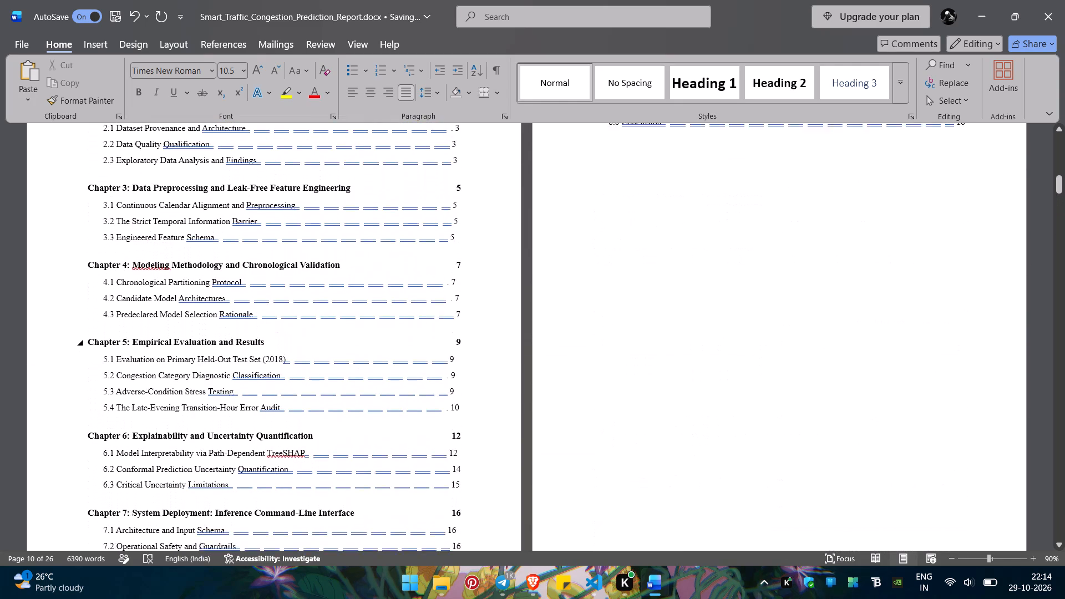
pyautogui.hscroll(1, 219, 346)
pyautogui.scroll(-1, 219, 346)
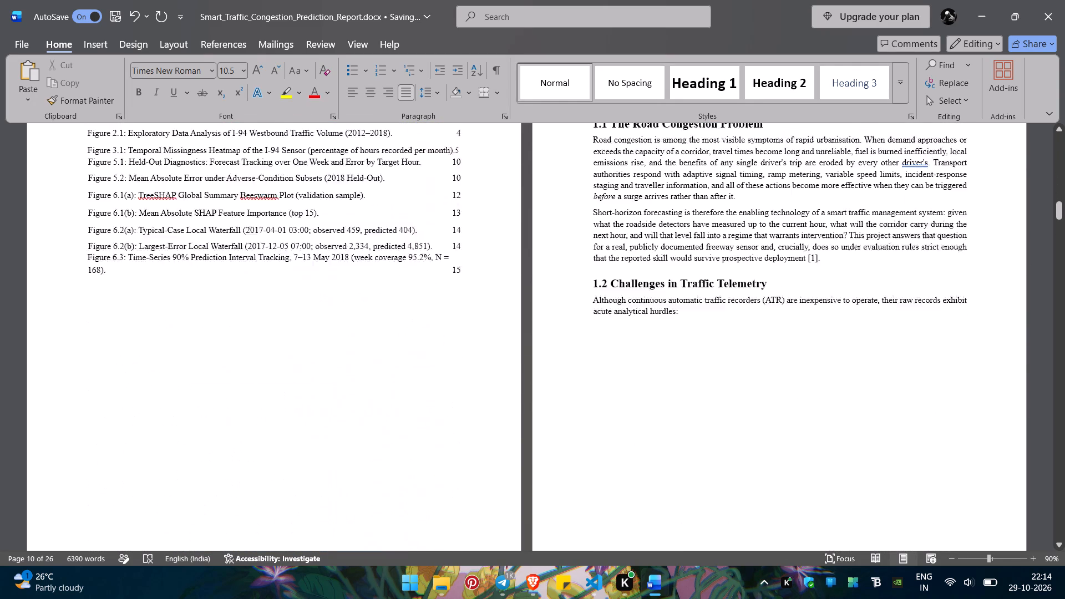
pyautogui.scroll(-3, 219, 346)
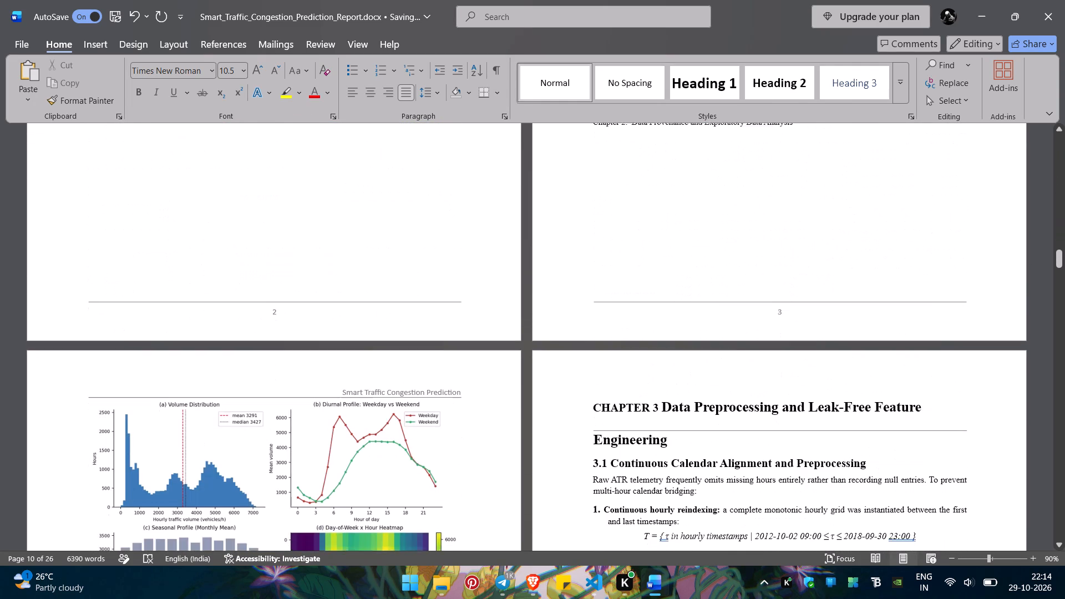
pyautogui.scroll(-3, 219, 346)
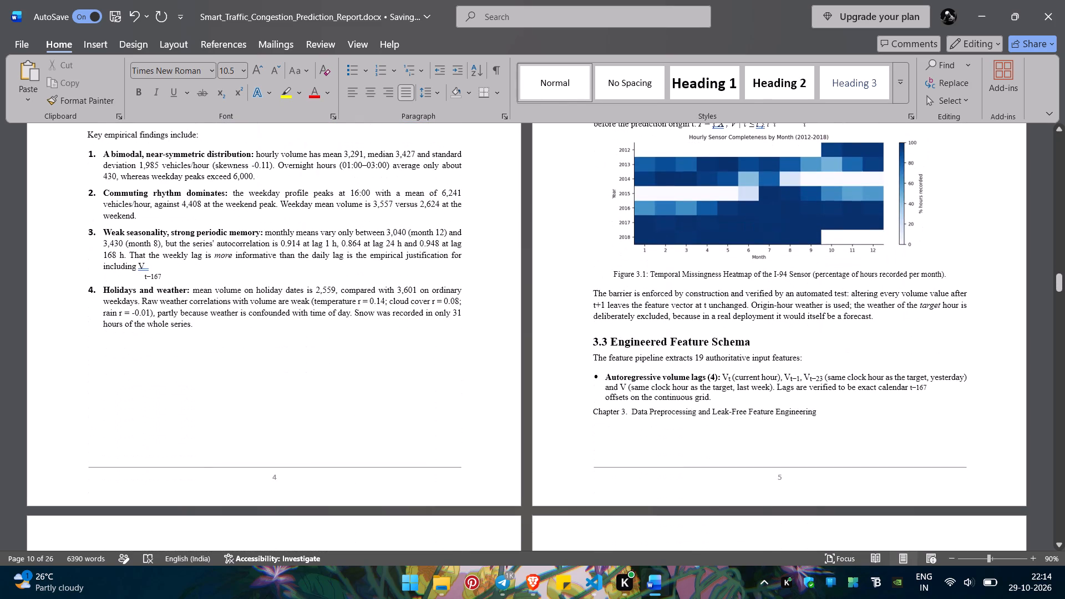
pyautogui.scroll(-2, 219, 346)
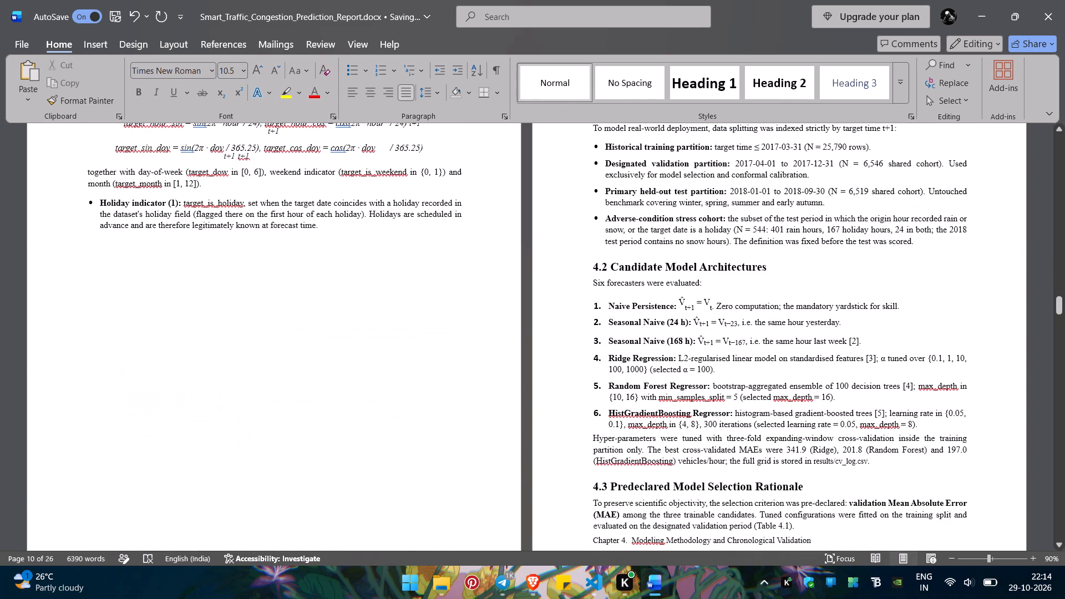
pyautogui.scroll(-2, 219, 346)
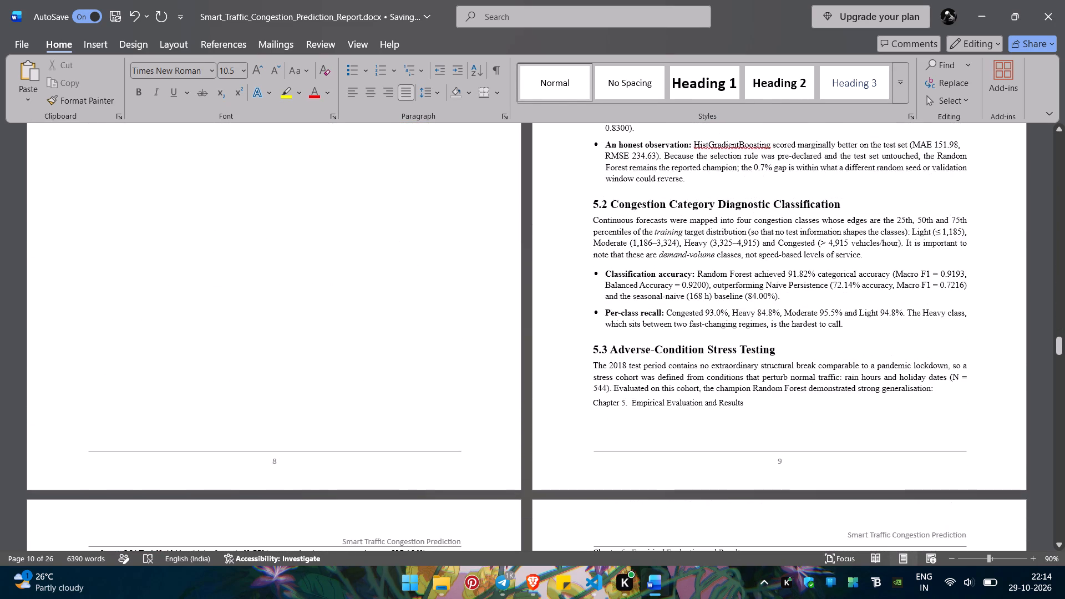
pyautogui.scroll(1, 219, 346)
pyautogui.scroll(-1, 219, 346)
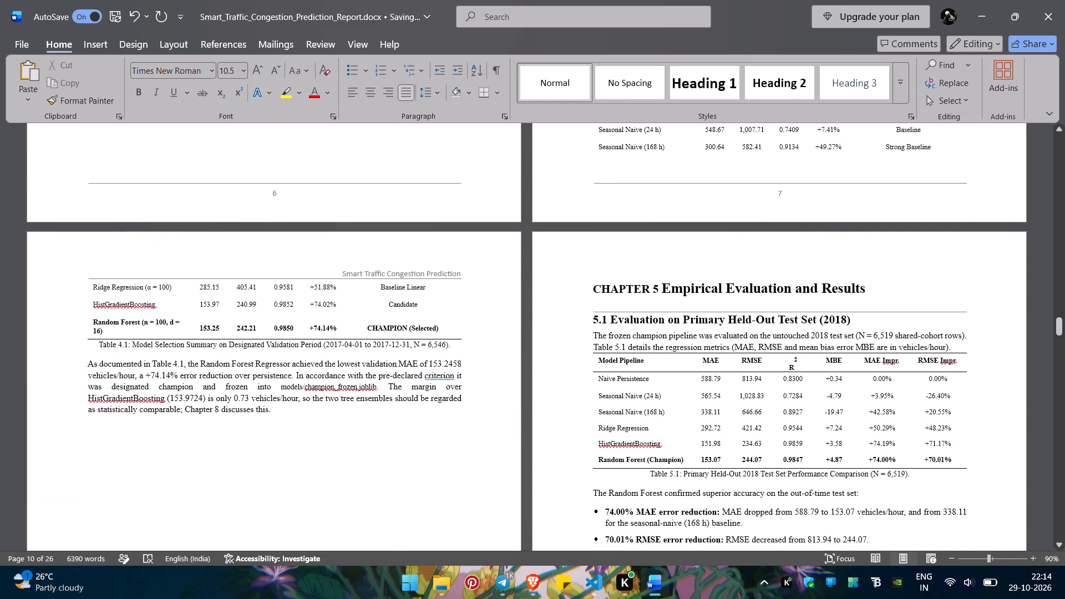
pyautogui.scroll(-1, 219, 346)
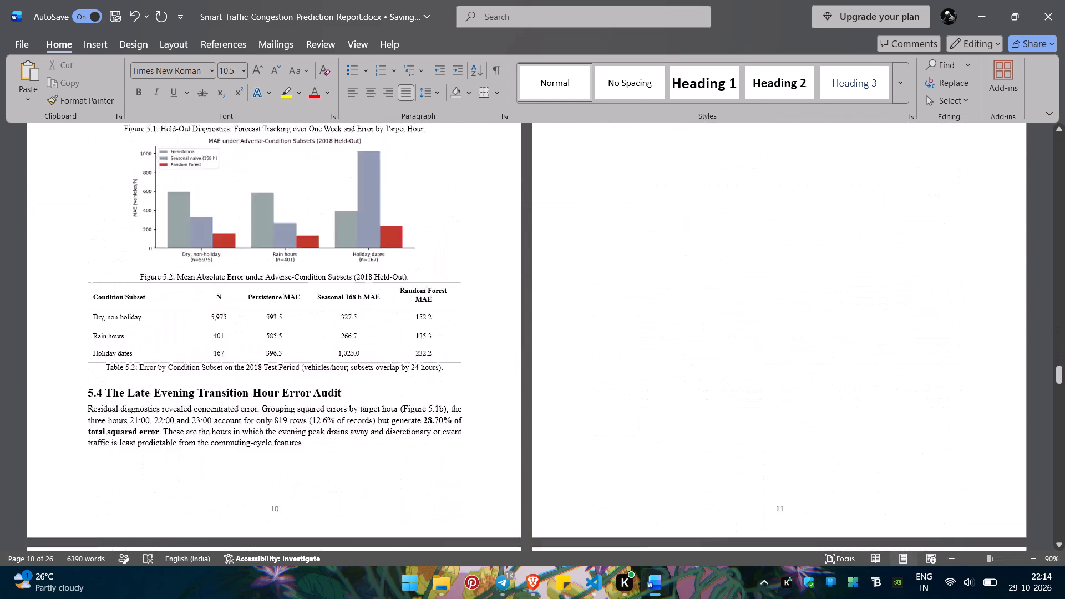
pyautogui.scroll(-4, 219, 346)
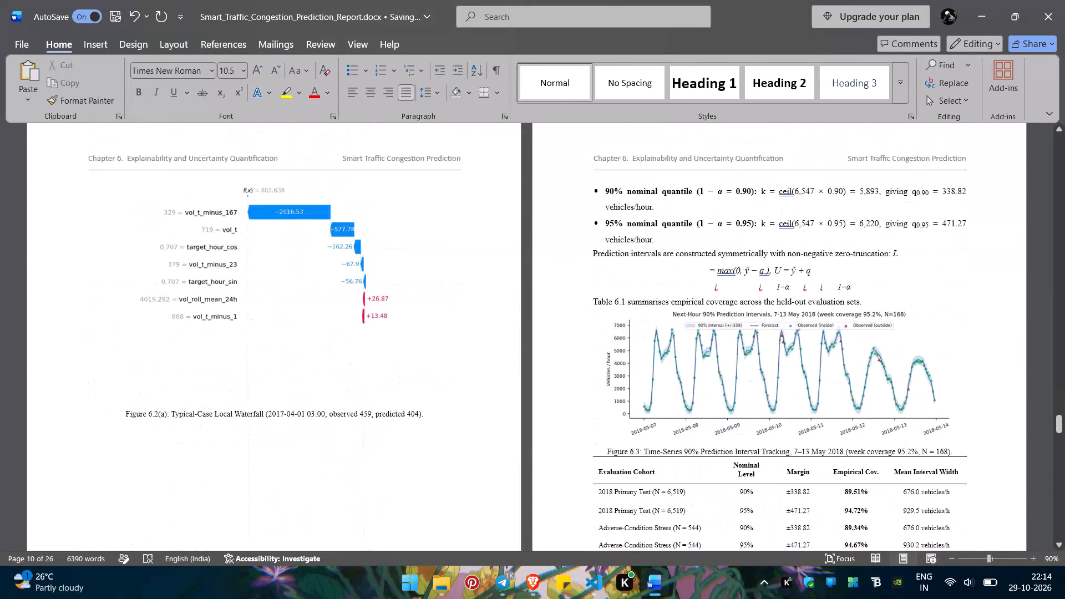
pyautogui.scroll(-3, 219, 346)
pyautogui.scroll(1, 219, 346)
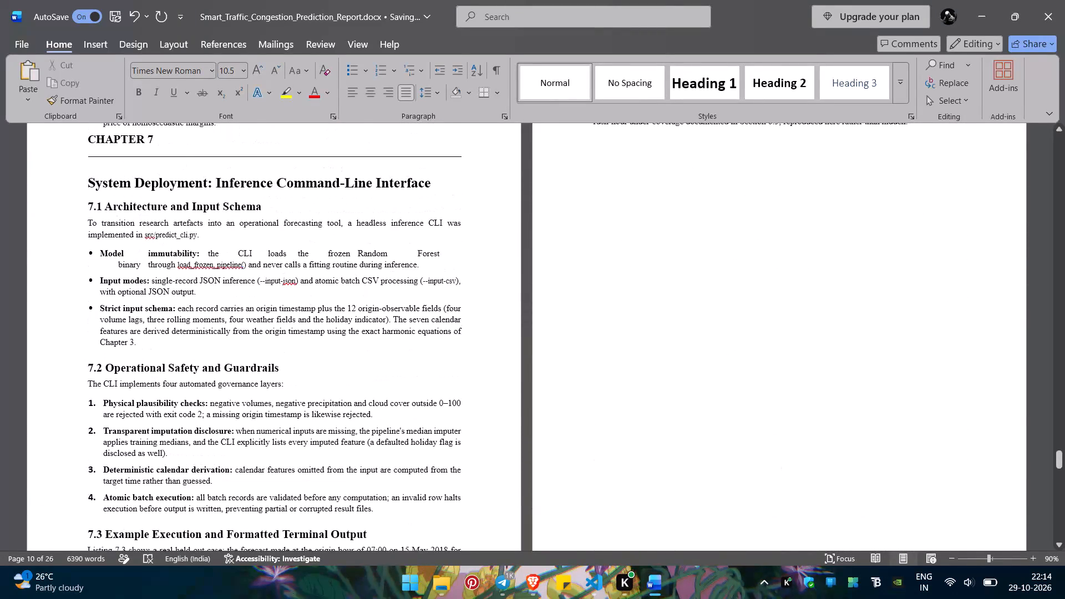
# Recheck the report's page layout from the cover page through Chapter 7, including the page where Chapter 6 ends and Chapter 7 starts.
pyautogui.hscroll(1, 219, 346)
pyautogui.scroll(1, 219, 346)
pyautogui.hscroll(1, 219, 346)
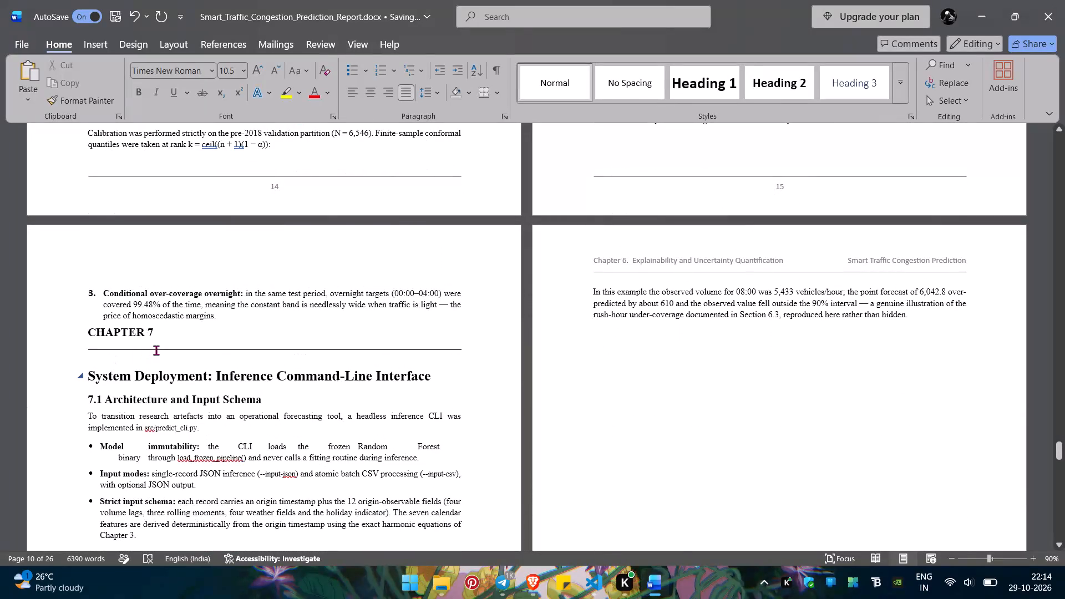
pyautogui.click(226, 317)
pyautogui.scroll(3, 226, 317)
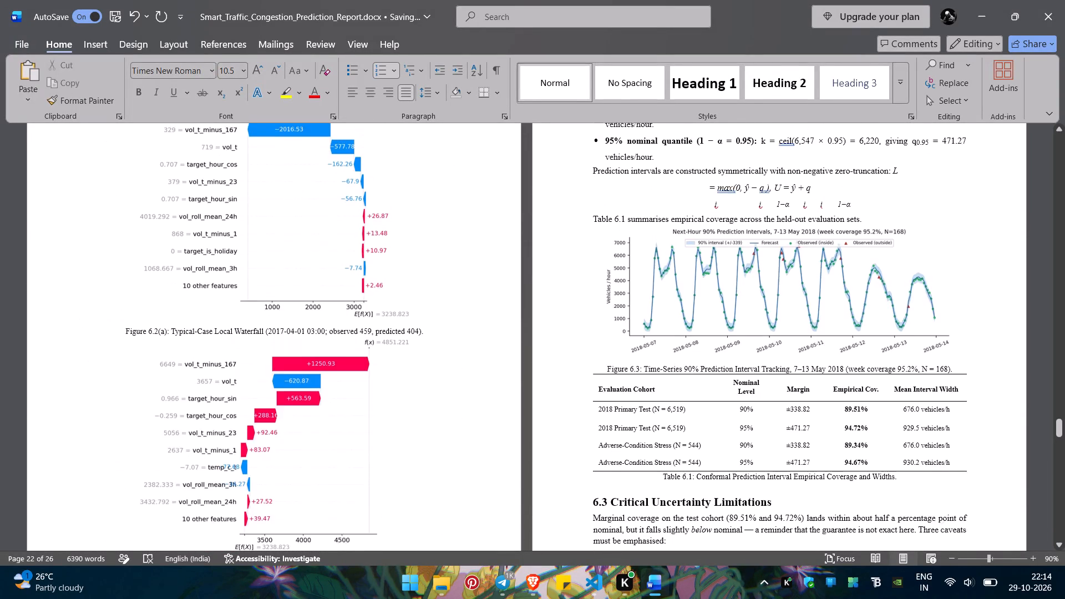
pyautogui.scroll(9, 226, 317)
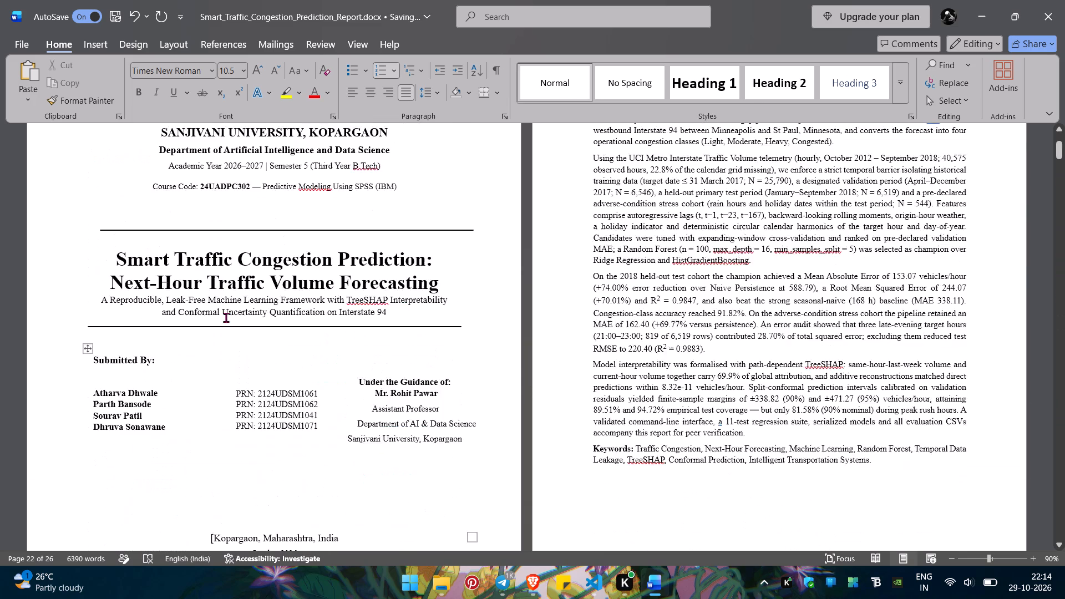
pyautogui.scroll(2, 226, 317)
pyautogui.scroll(-2, 226, 317)
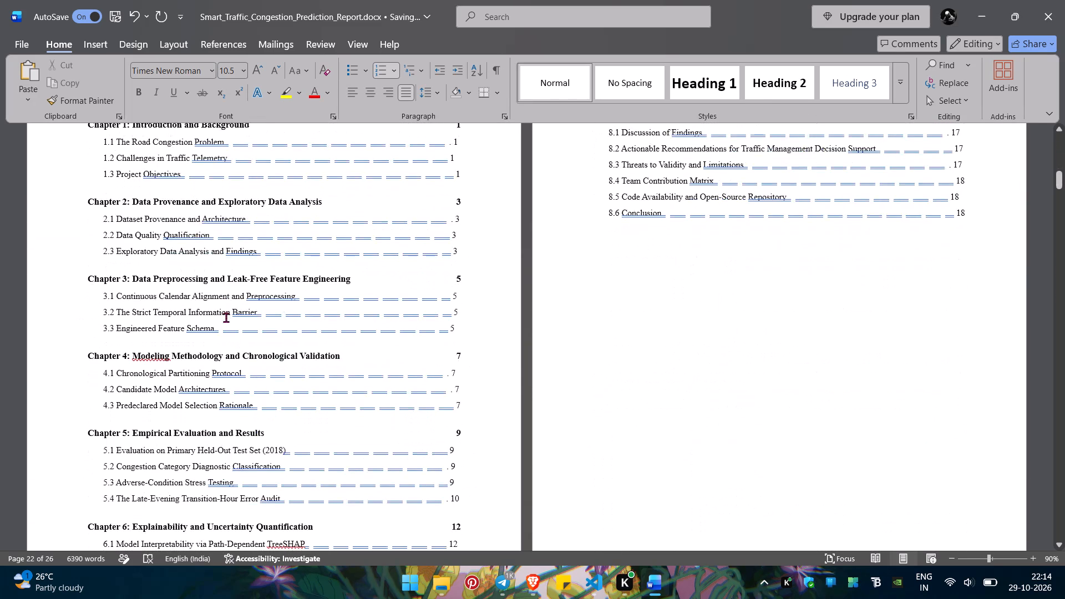
pyautogui.scroll(-1, 165, 392)
pyautogui.scroll(-7, 357, 364)
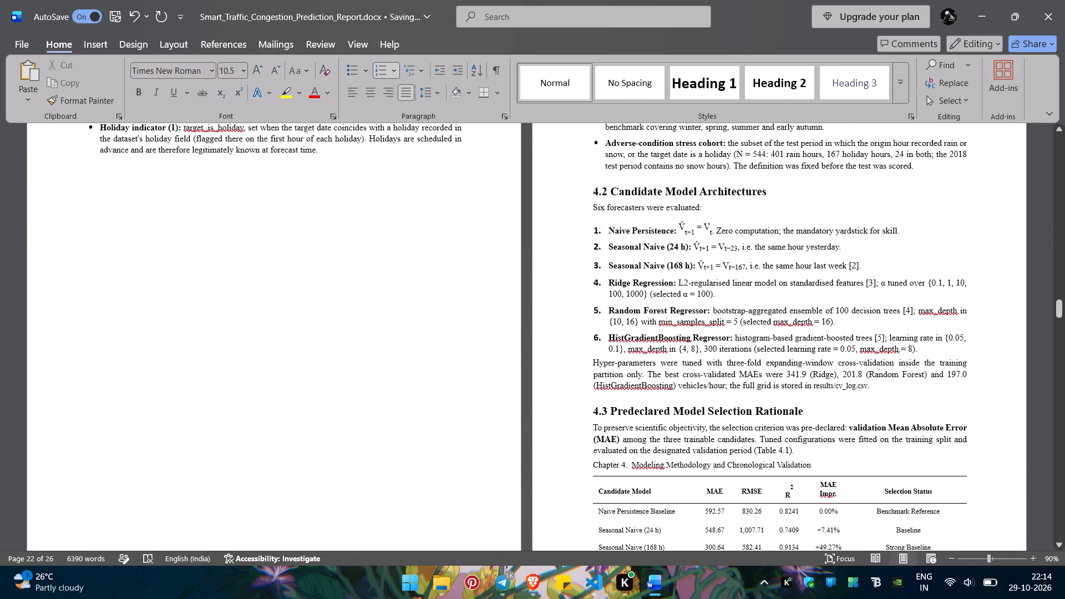
pyautogui.scroll(-4, 357, 364)
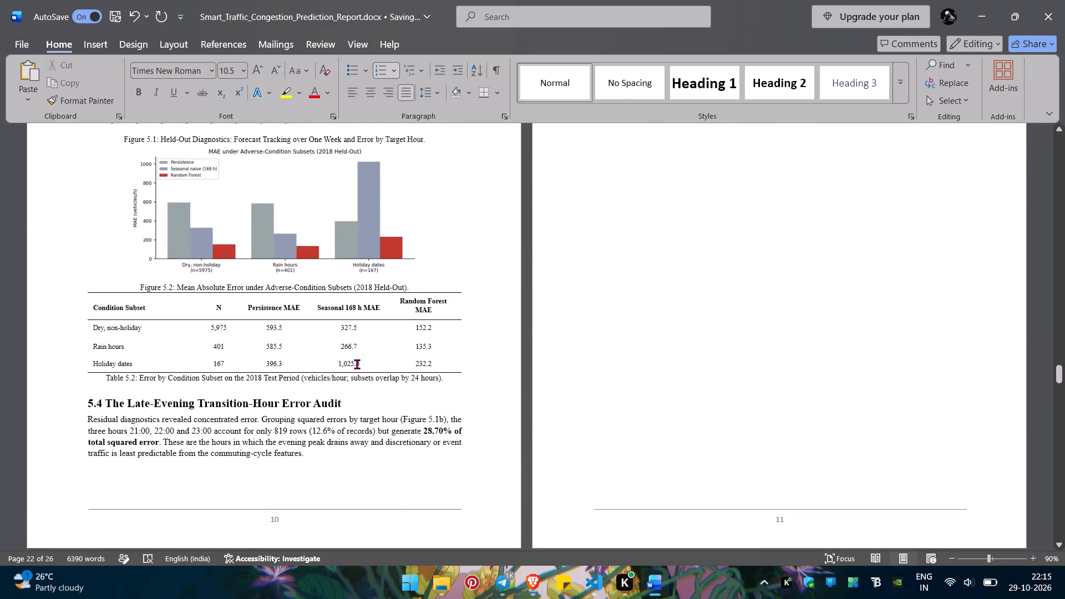
pyautogui.scroll(-5, 357, 364)
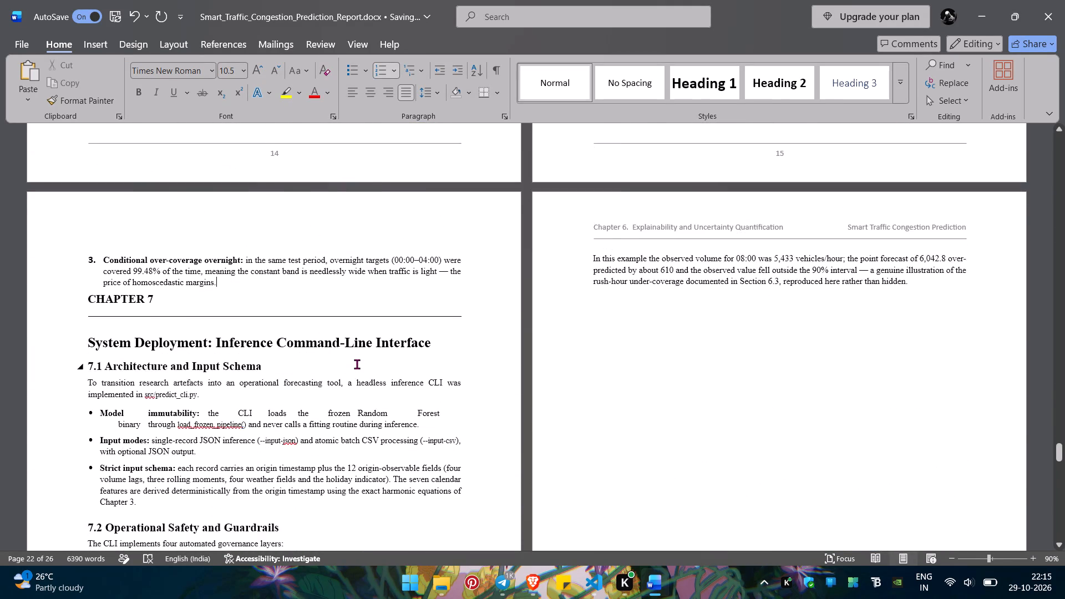
pyautogui.scroll(-2, 357, 364)
pyautogui.scroll(1, 357, 364)
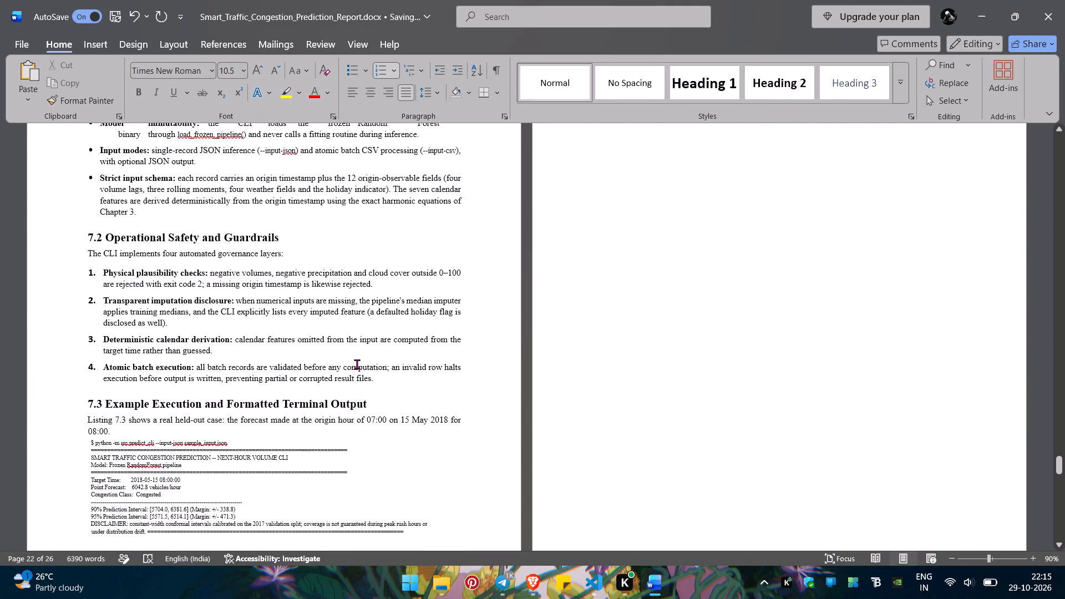
pyautogui.scroll(2, 357, 364)
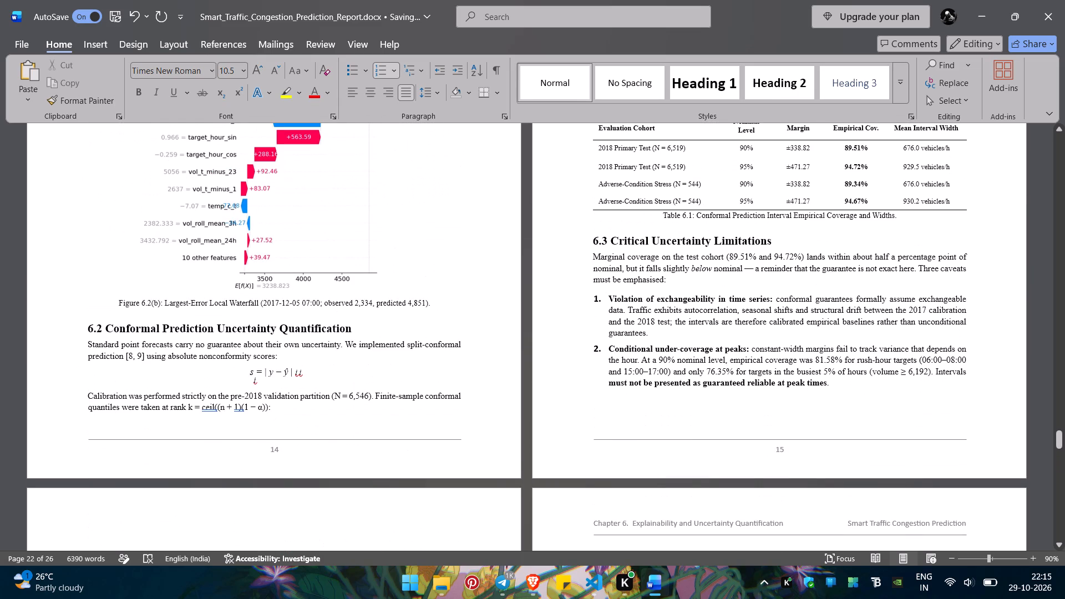
pyautogui.scroll(1, 357, 364)
# Export the report as Smart_Traffic_Congestion_Prediction_Report.pdf with standard optimization to the Downloads folder, replacing the existing file.
pyautogui.click(26, 43)
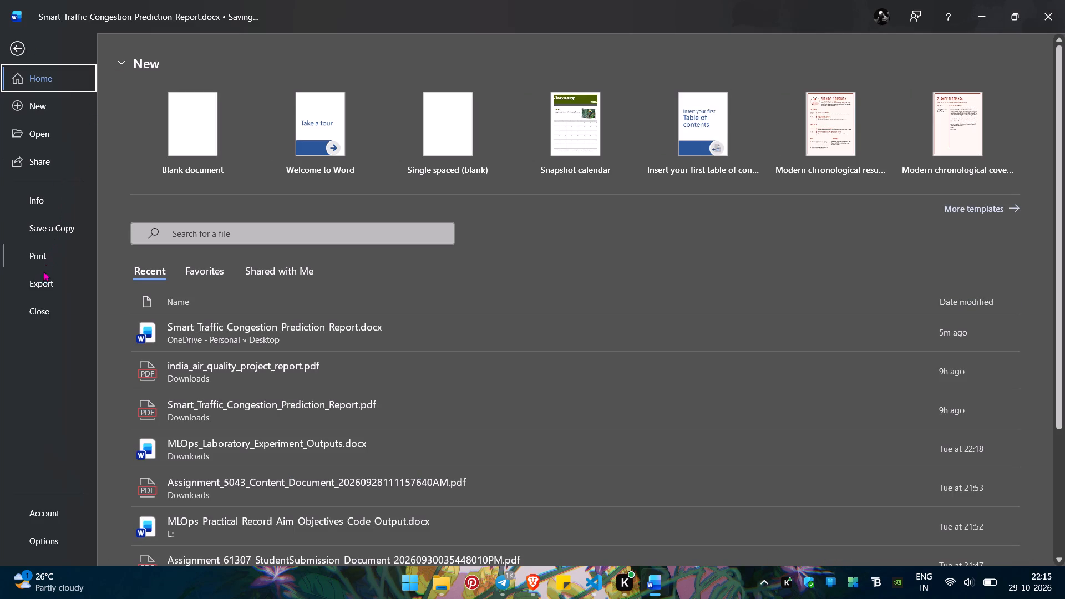
pyautogui.click(43, 278)
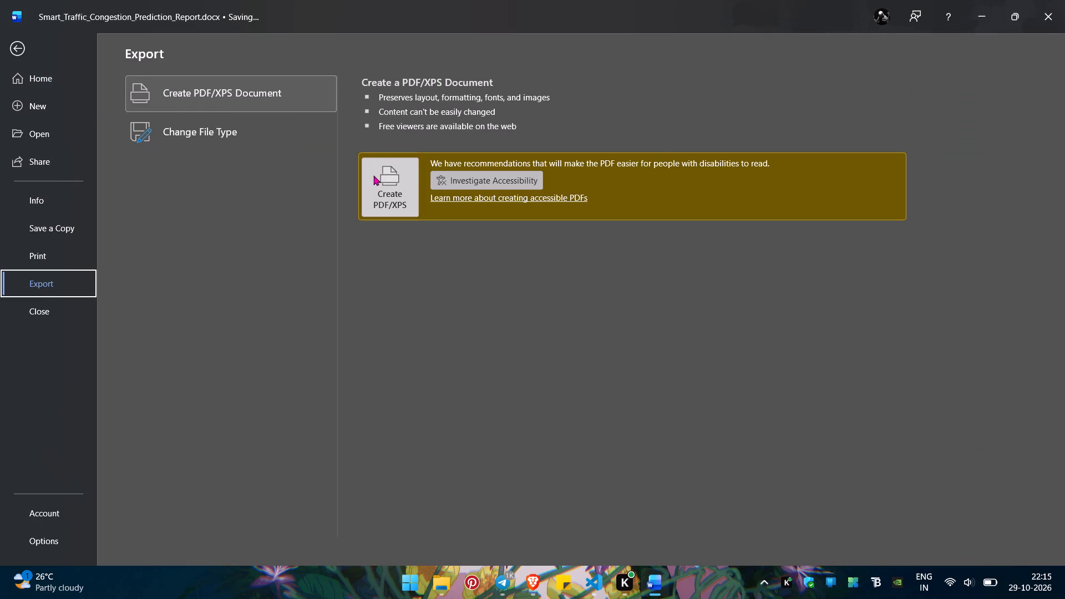
pyautogui.click(373, 175)
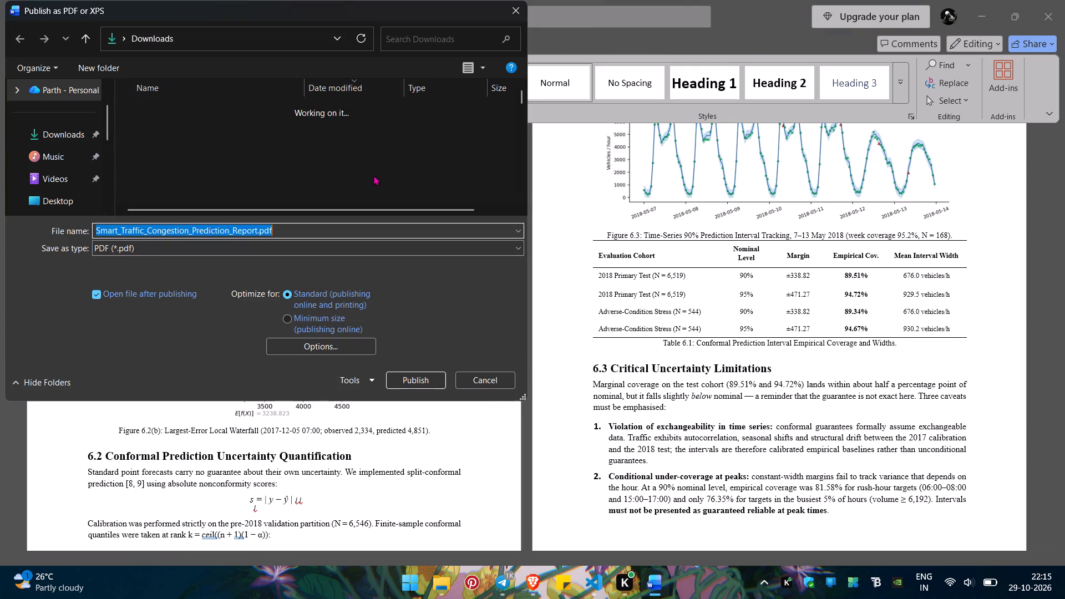
pyautogui.click(79, 130)
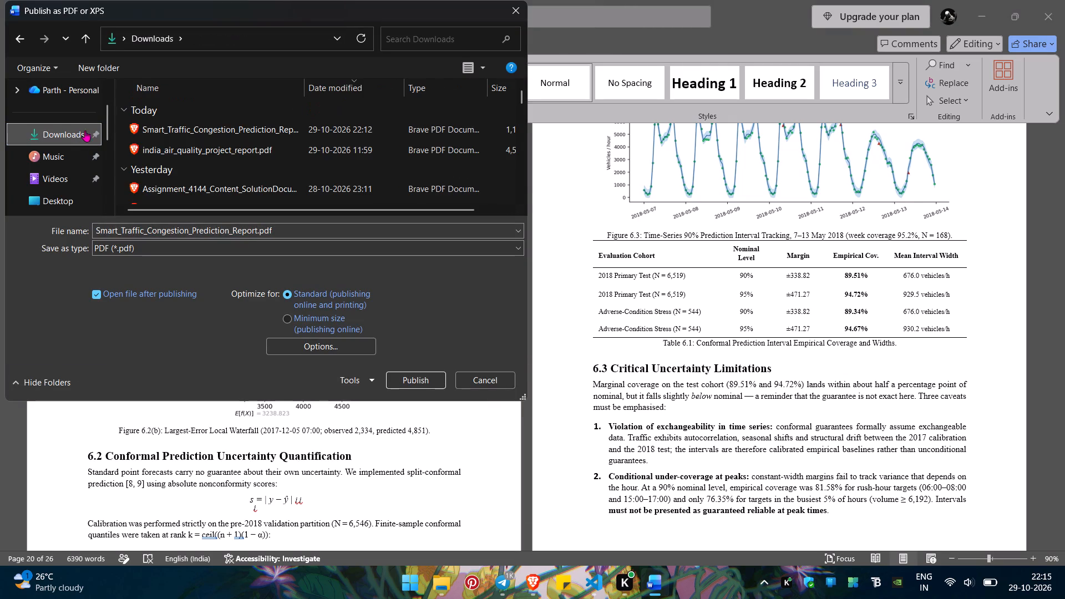
pyautogui.click(409, 374)
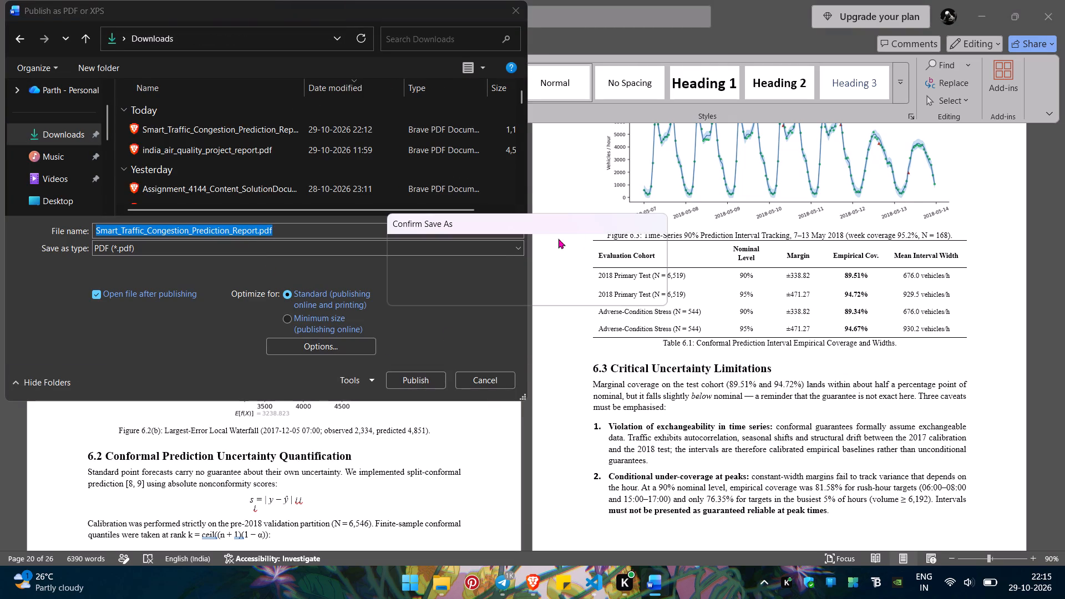
pyautogui.click(586, 295)
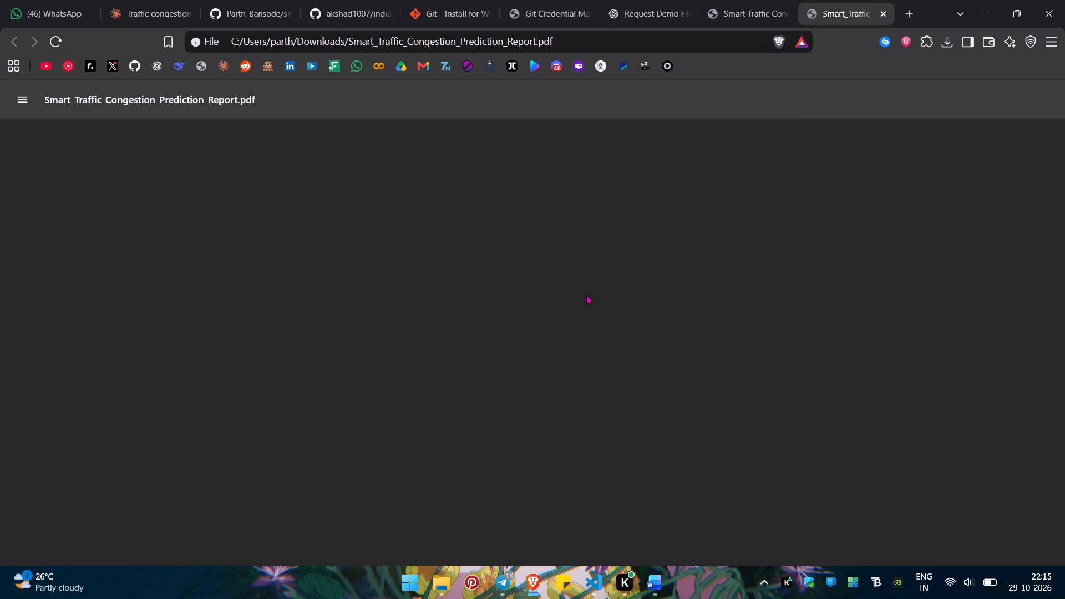
# Examine the exported PDF's page layout from the cover page through the abstract and contents to the list of figures.
pyautogui.scroll(-3, 630, 231)
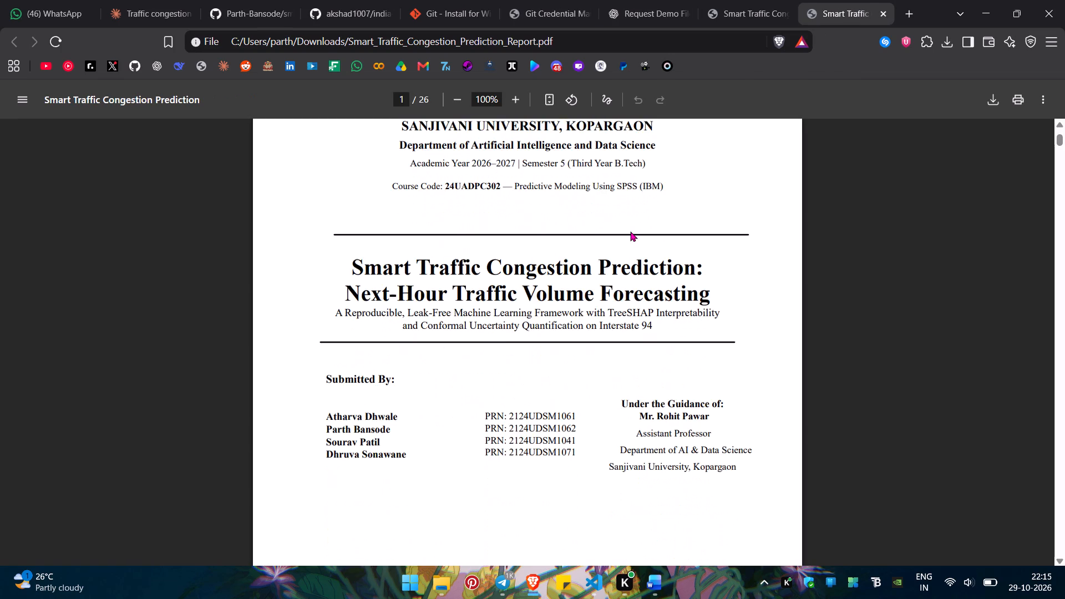
pyautogui.scroll(-6, 630, 231)
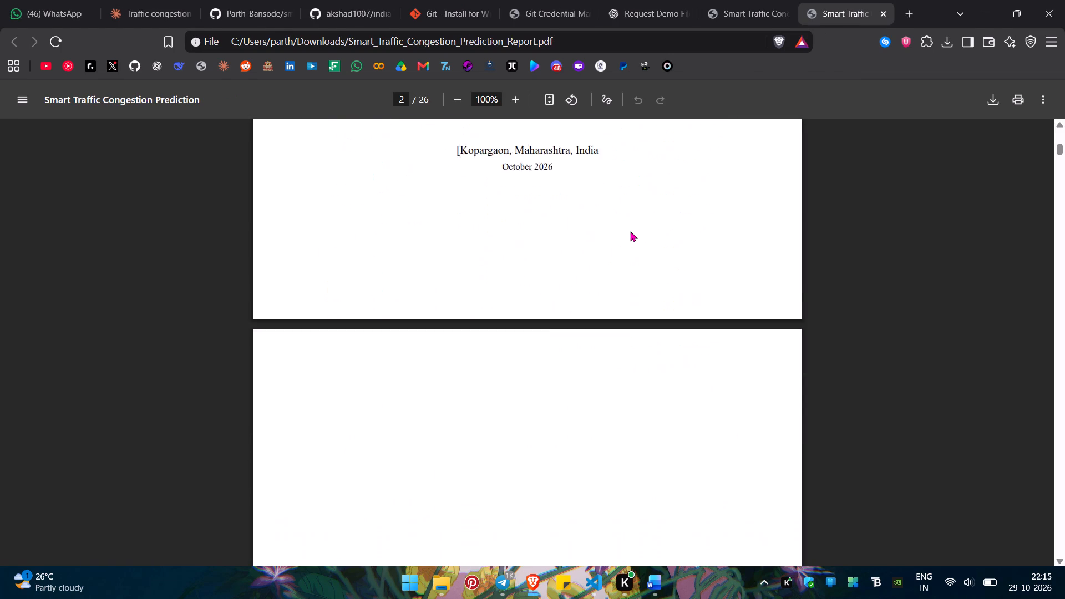
pyautogui.scroll(-6, 630, 231)
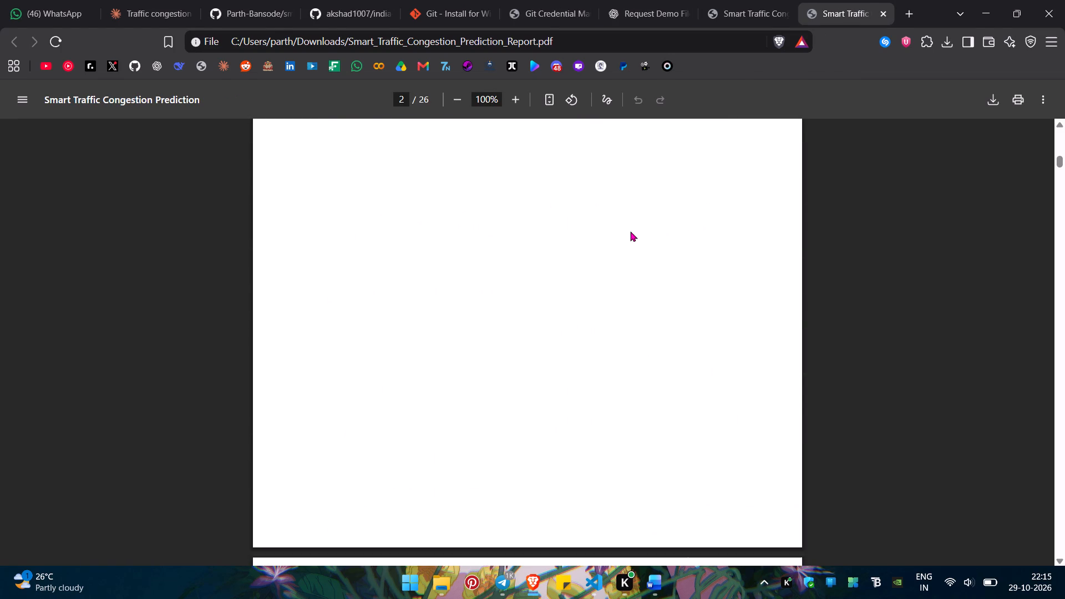
pyautogui.scroll(-6, 630, 231)
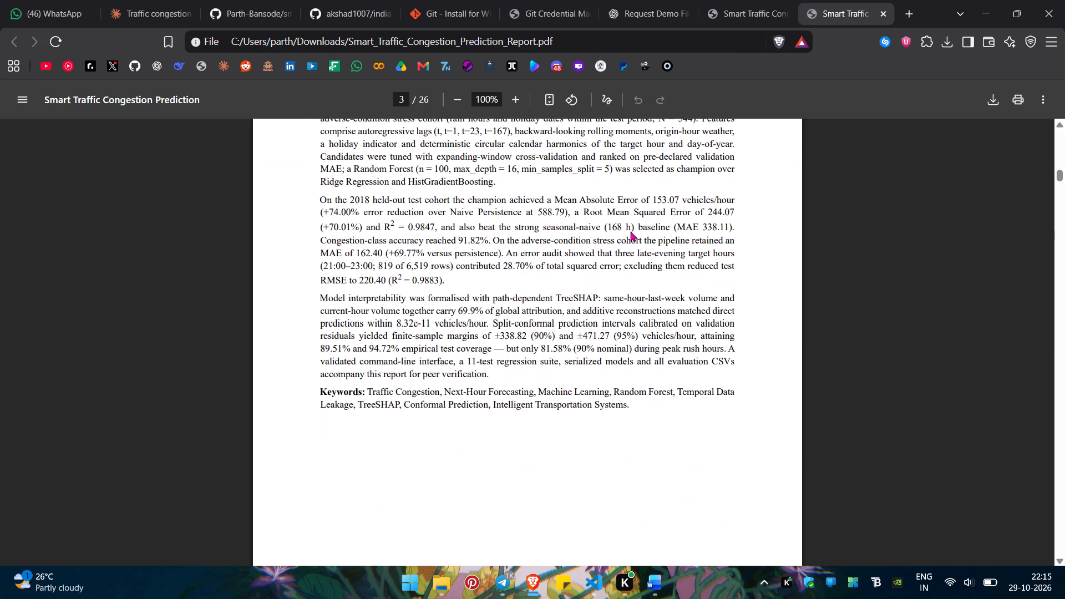
pyautogui.scroll(-6, 630, 231)
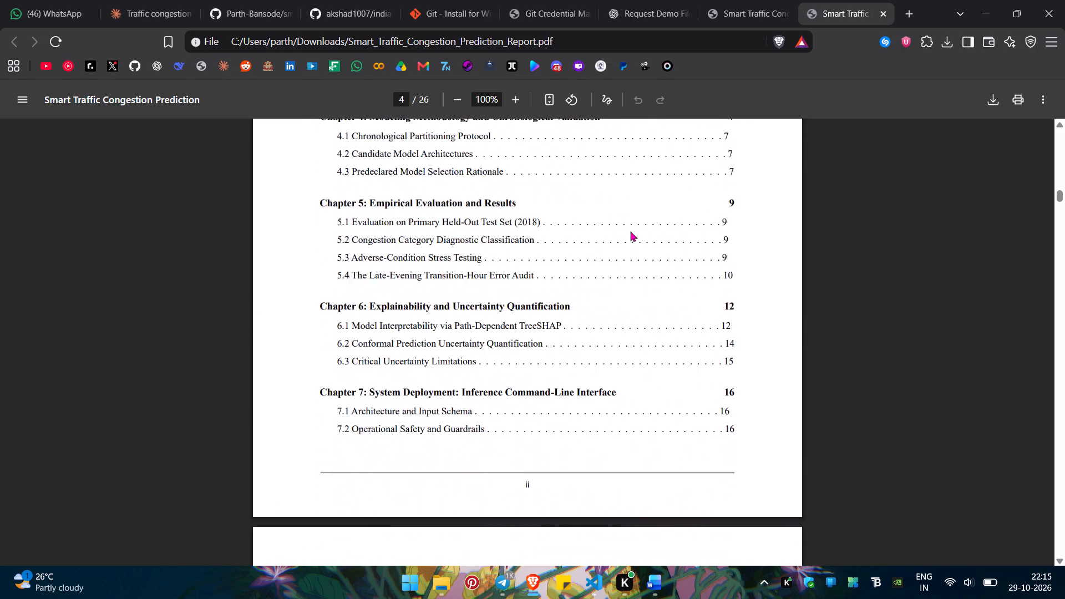
pyautogui.scroll(-5, 630, 231)
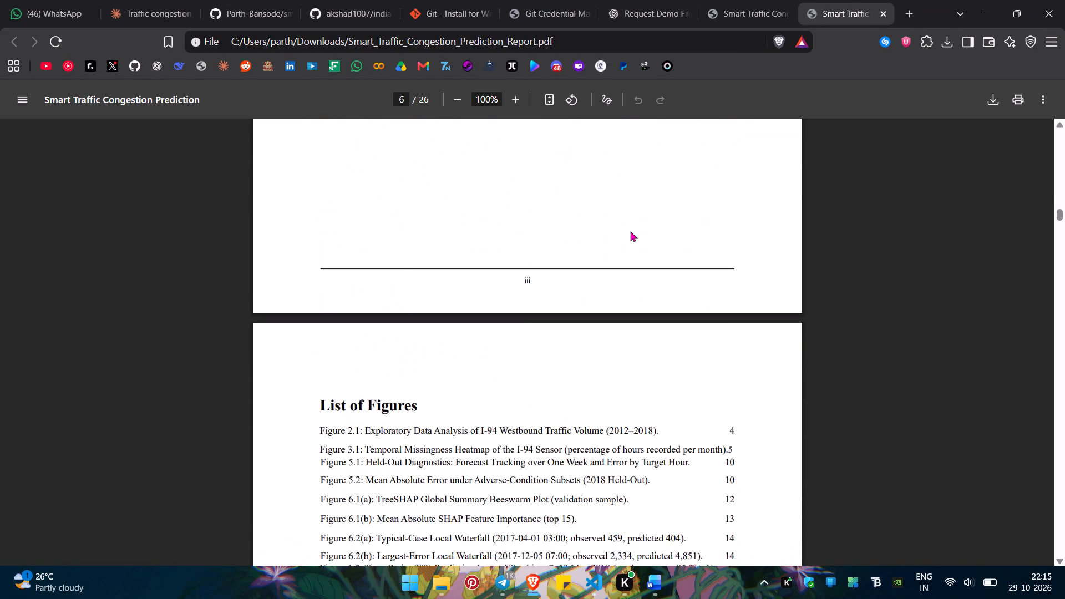
pyautogui.scroll(-1, 630, 231)
# Switch to the Word document and compare its cover page, abstract and contents pages with the exported PDF in Brave.
pyautogui.click(655, 578)
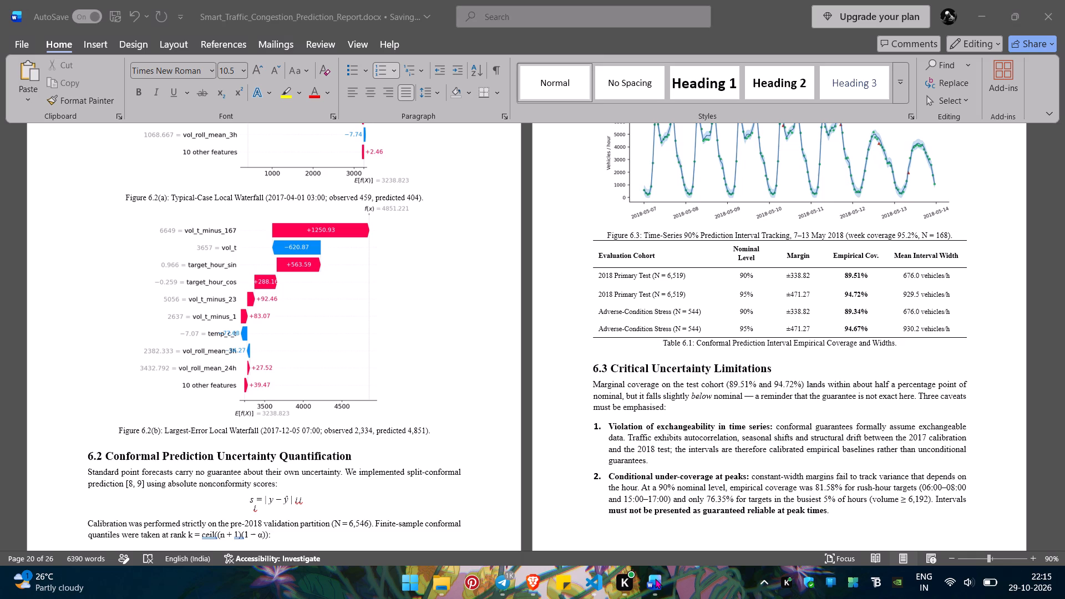
pyautogui.scroll(12, 623, 298)
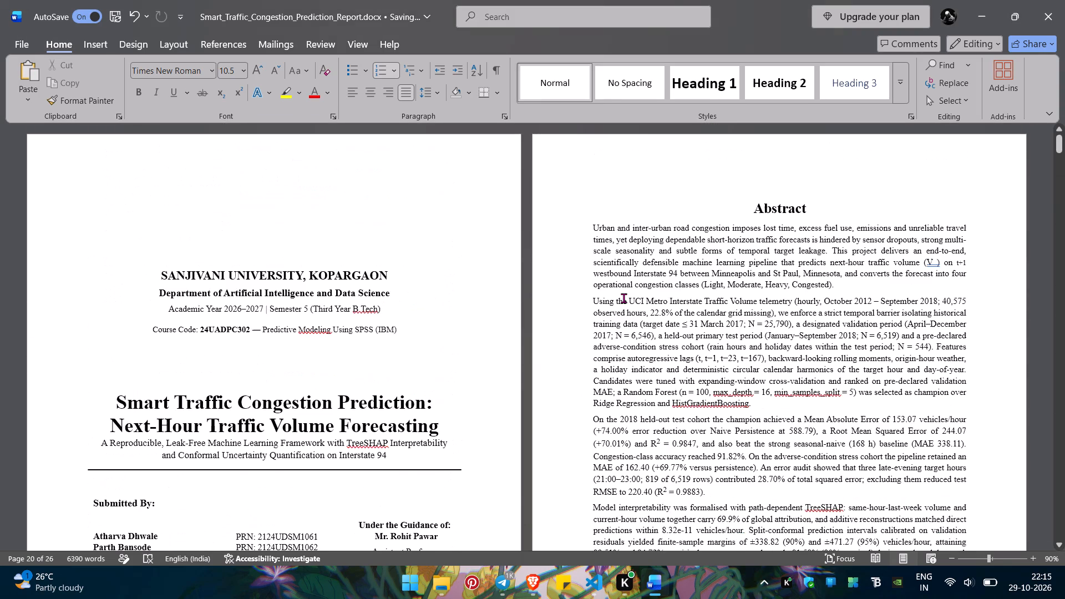
pyautogui.scroll(1, 623, 298)
pyautogui.scroll(-1, 623, 298)
pyautogui.scroll(1, 623, 298)
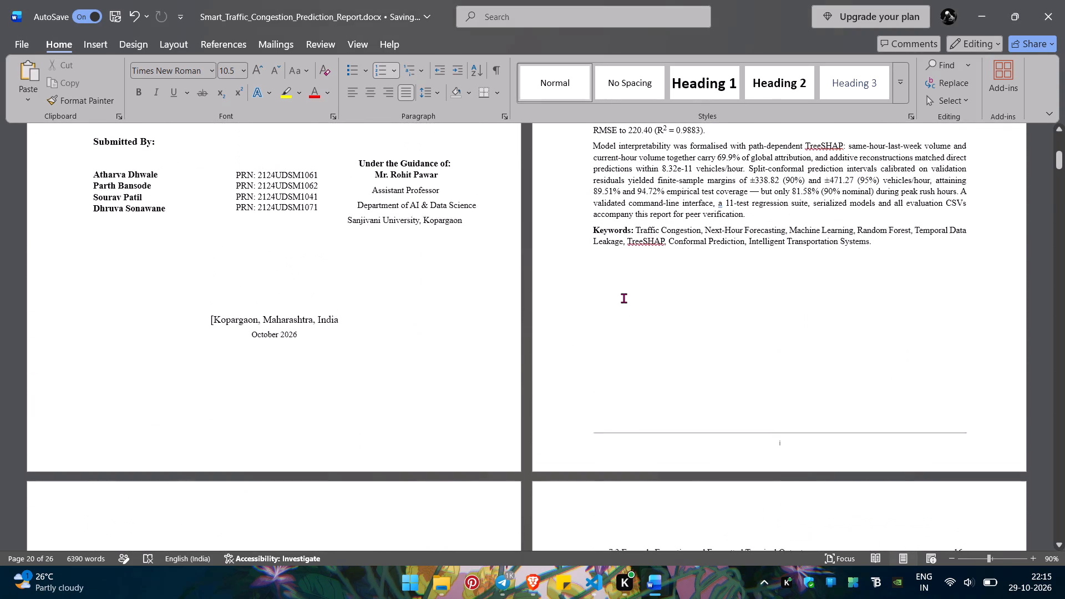
pyautogui.scroll(2, 623, 298)
pyautogui.hscroll(1, 623, 298)
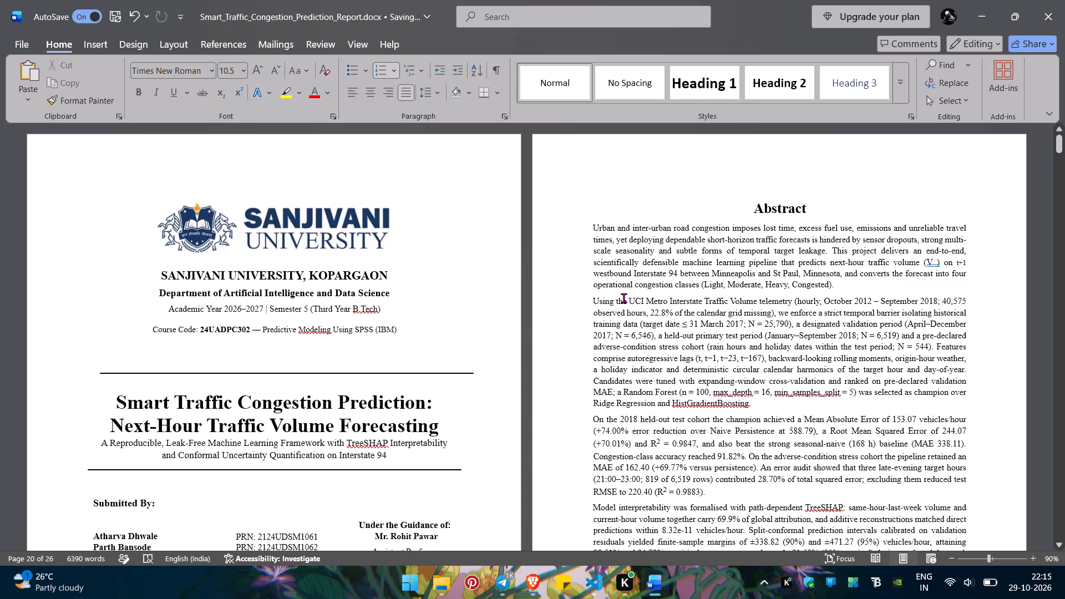
pyautogui.hscroll(2, 623, 298)
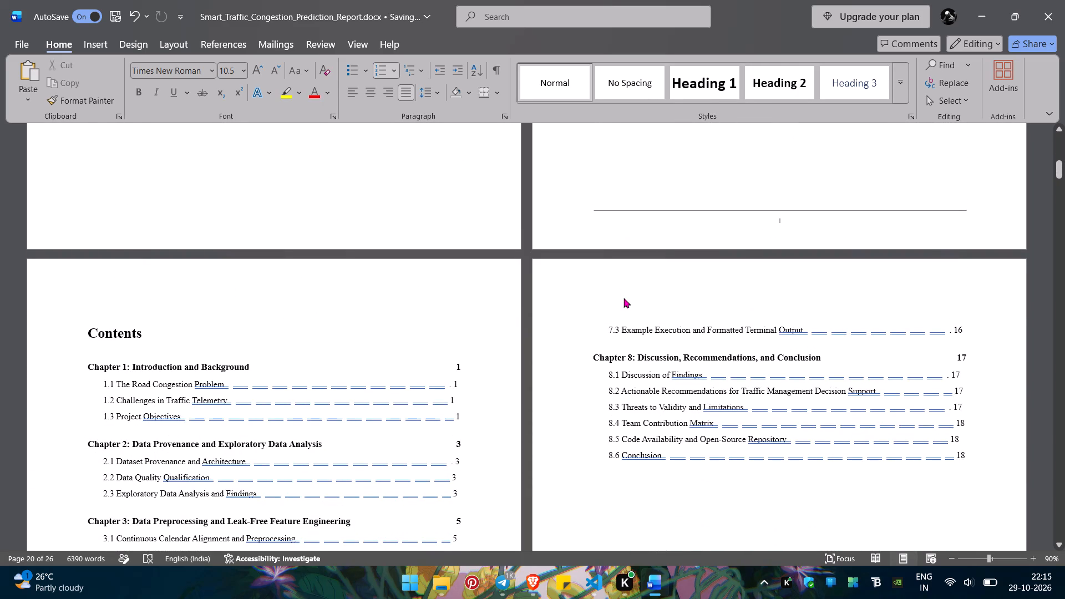
pyautogui.click(529, 581)
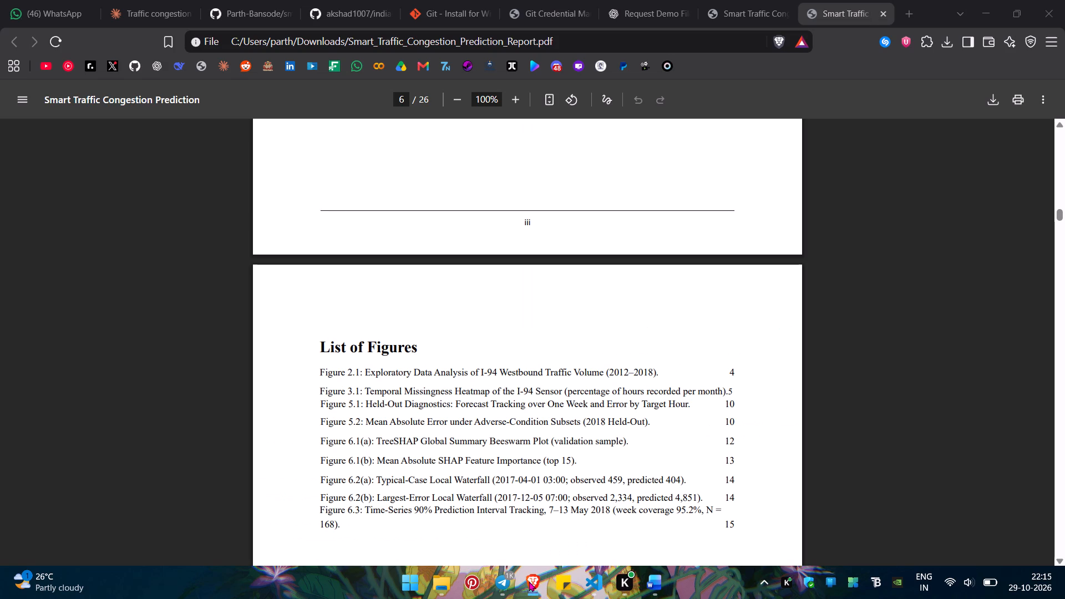
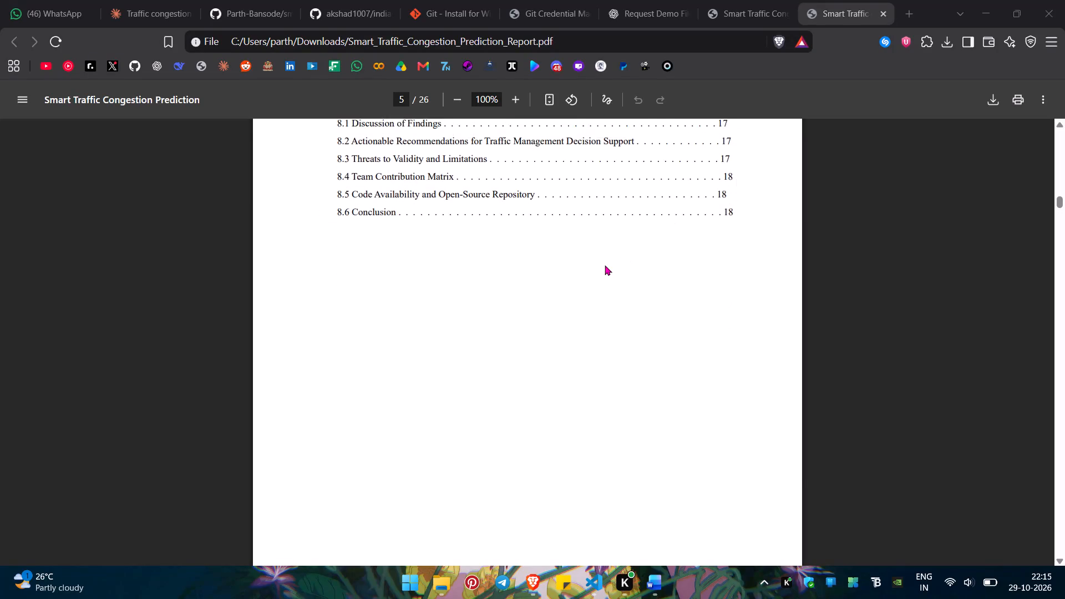
# Recheck the exported PDF's first pages, focusing on the cover page, the abstract and the space between them.
pyautogui.scroll(4, 605, 265)
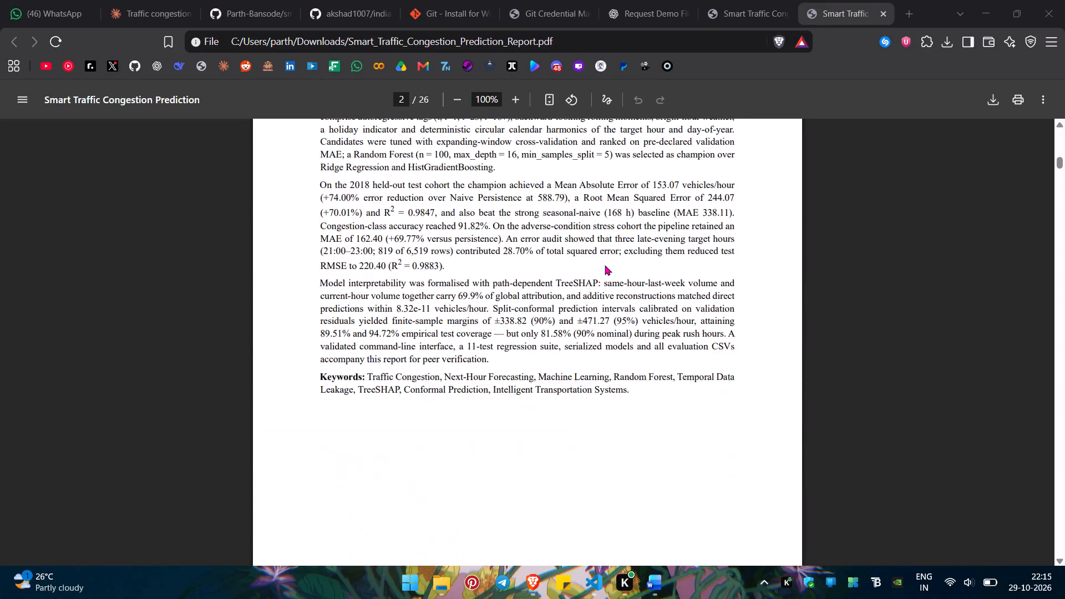
pyautogui.scroll(2, 605, 265)
pyautogui.scroll(-2, 605, 265)
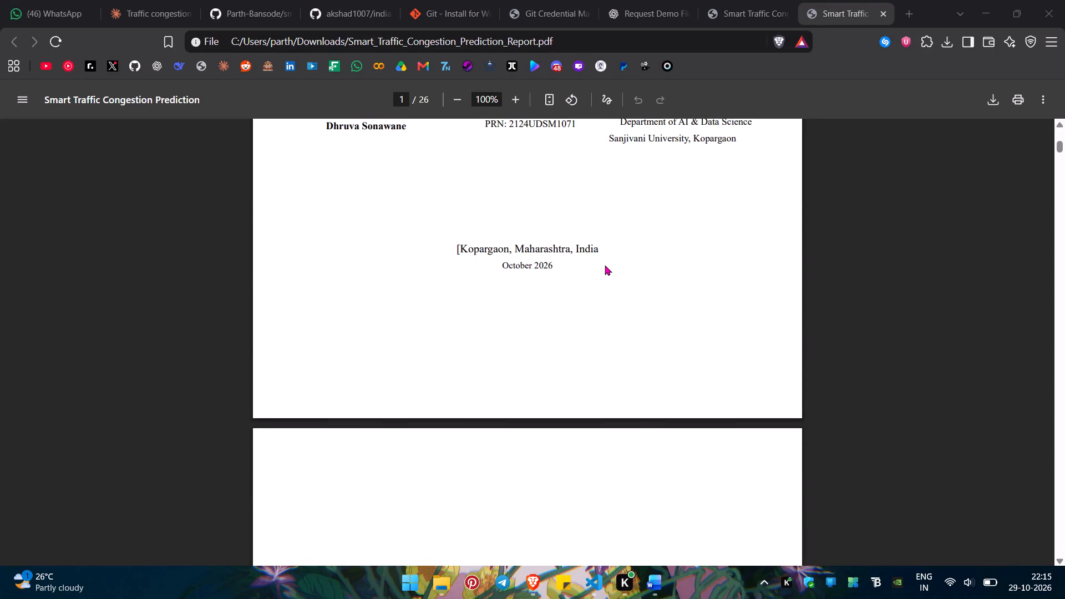
pyautogui.scroll(-2, 605, 265)
pyautogui.click(605, 265)
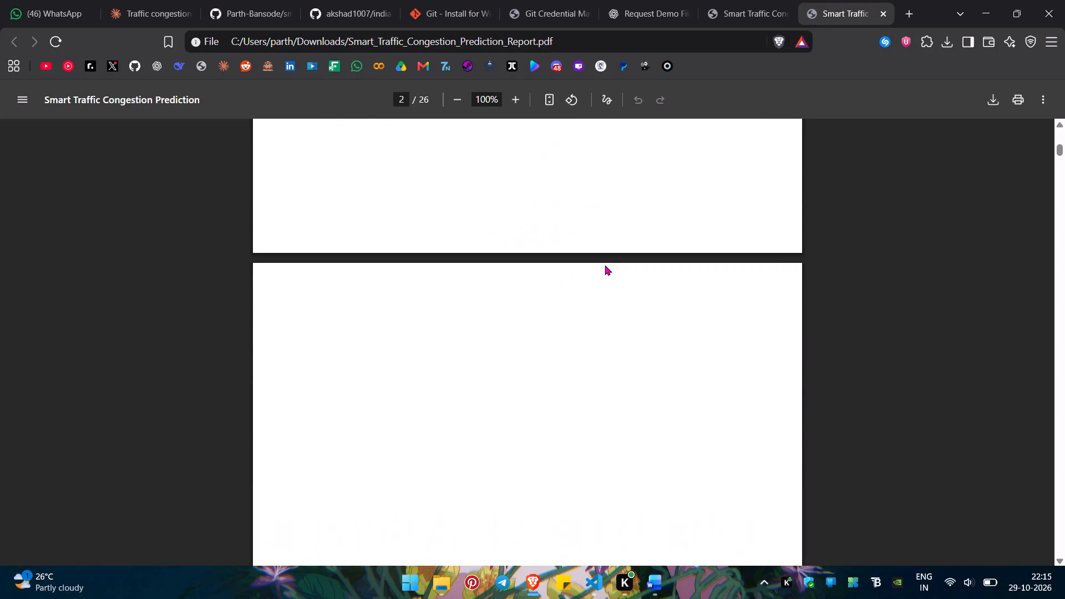
# Open the GitHub repository link in section 8.5 of the exported PDF to check its target, and return to the PDF.
pyautogui.doubleClick(596, 297)
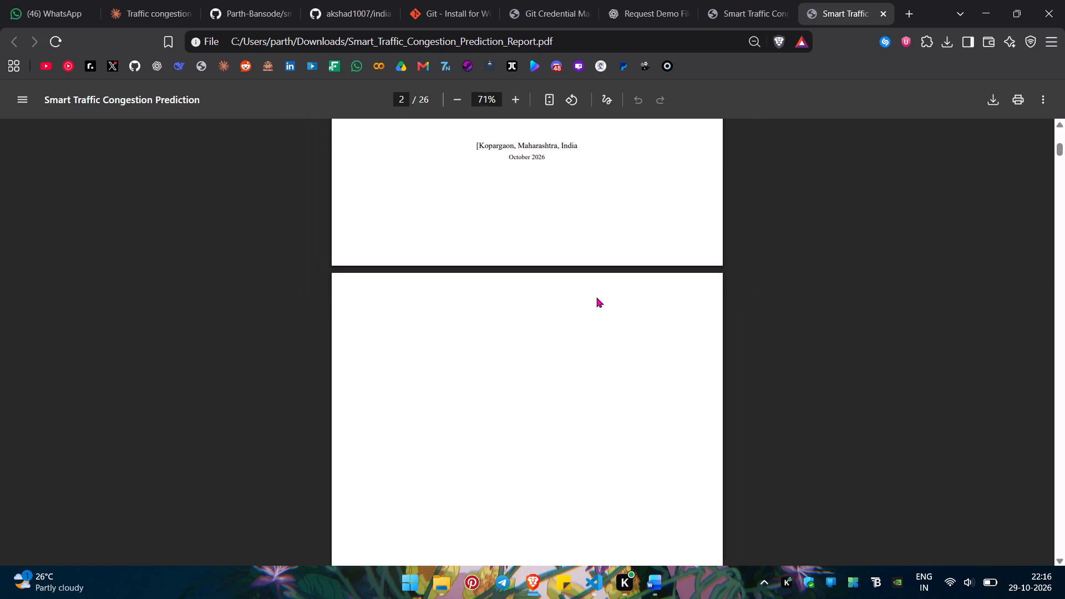
pyautogui.scroll(-17, 596, 297)
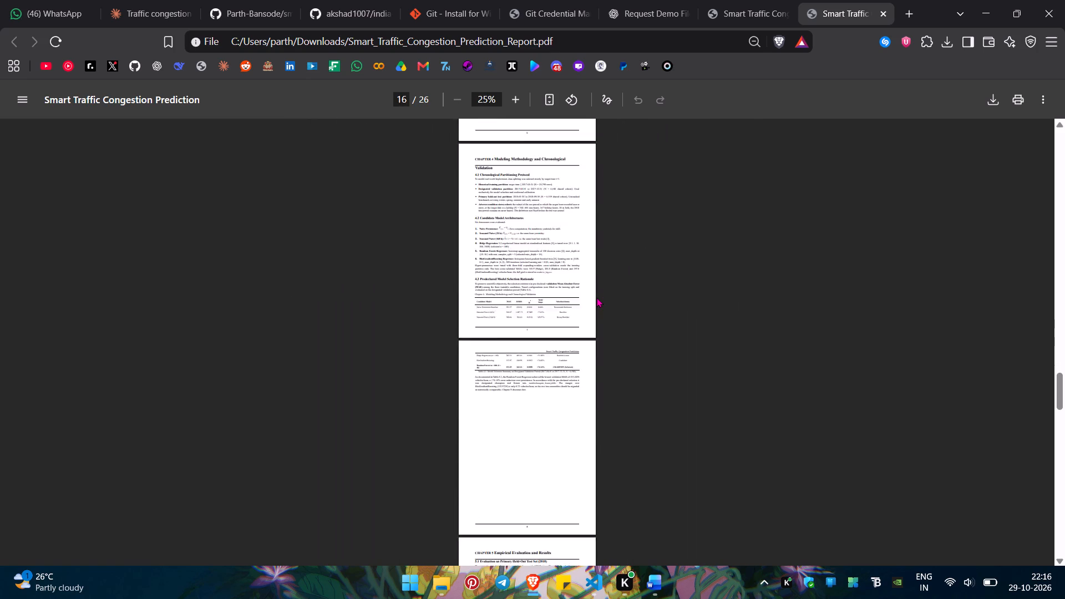
pyautogui.scroll(-12, 596, 297)
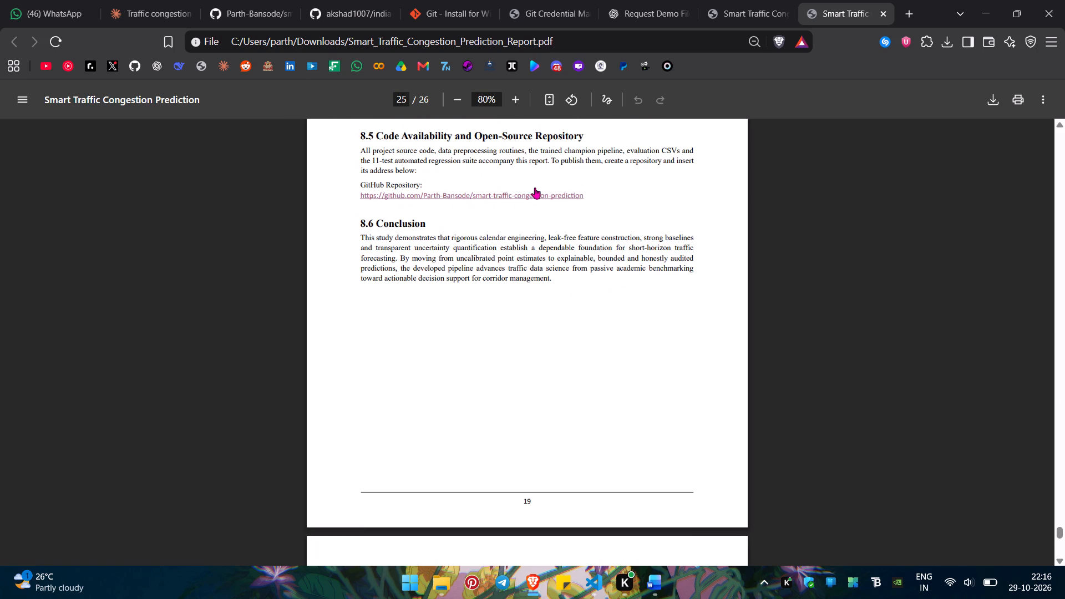
pyautogui.click(534, 199)
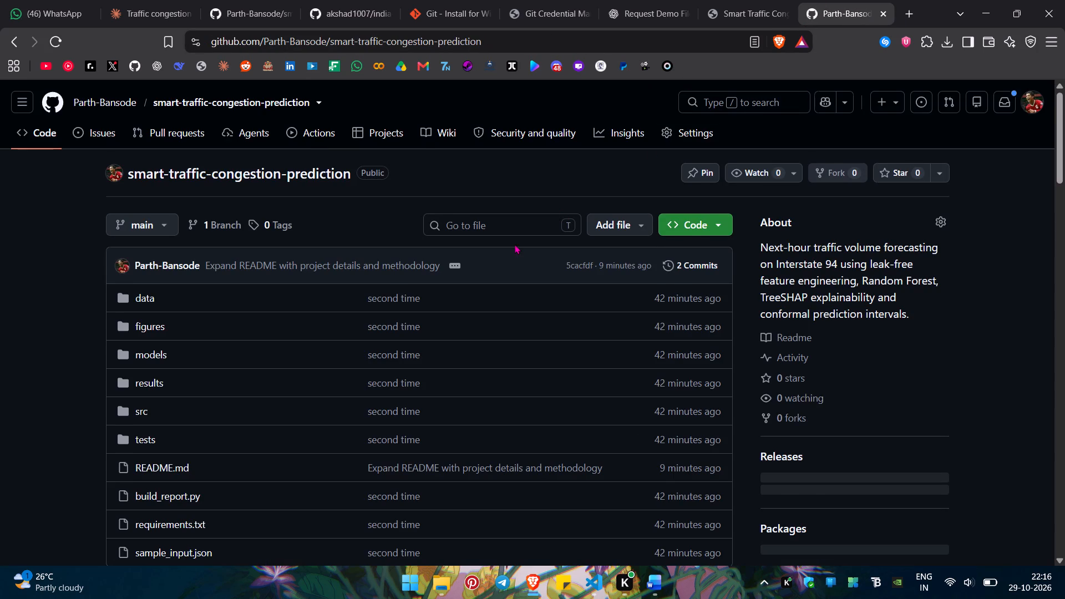
pyautogui.hscroll(19, 514, 244)
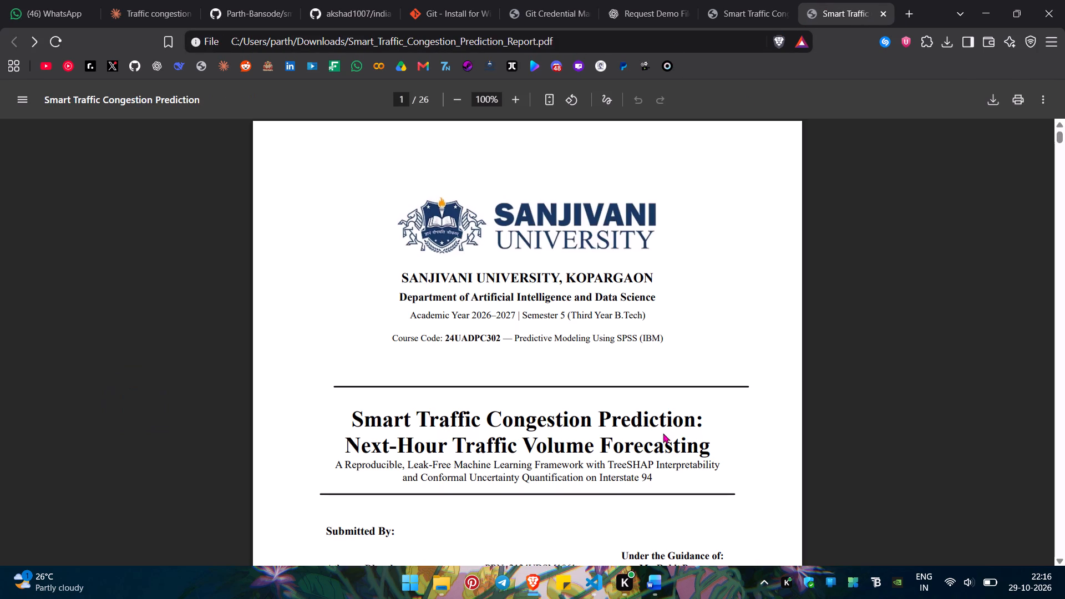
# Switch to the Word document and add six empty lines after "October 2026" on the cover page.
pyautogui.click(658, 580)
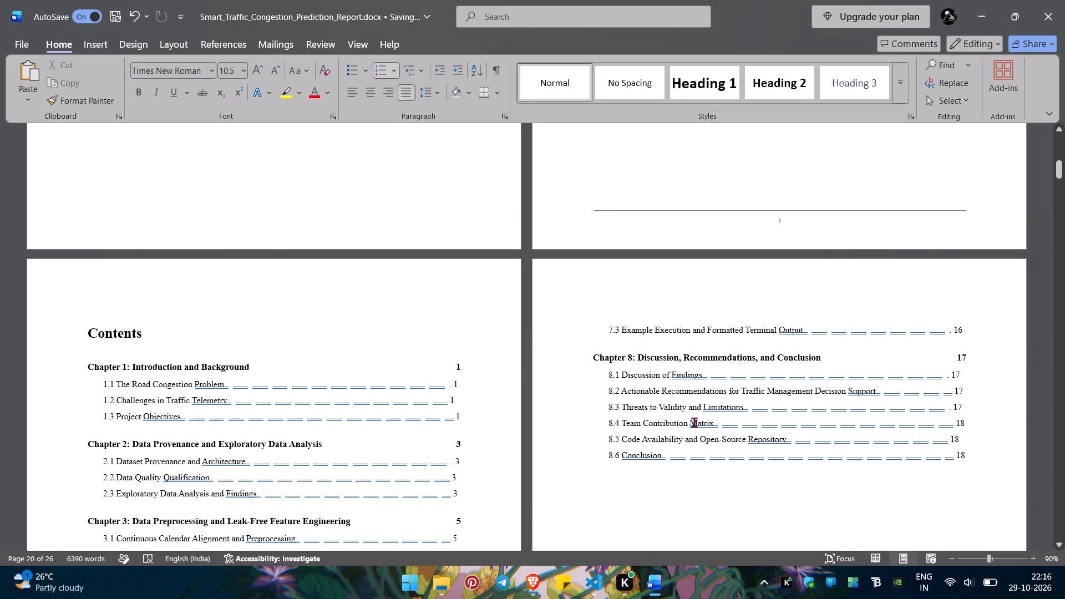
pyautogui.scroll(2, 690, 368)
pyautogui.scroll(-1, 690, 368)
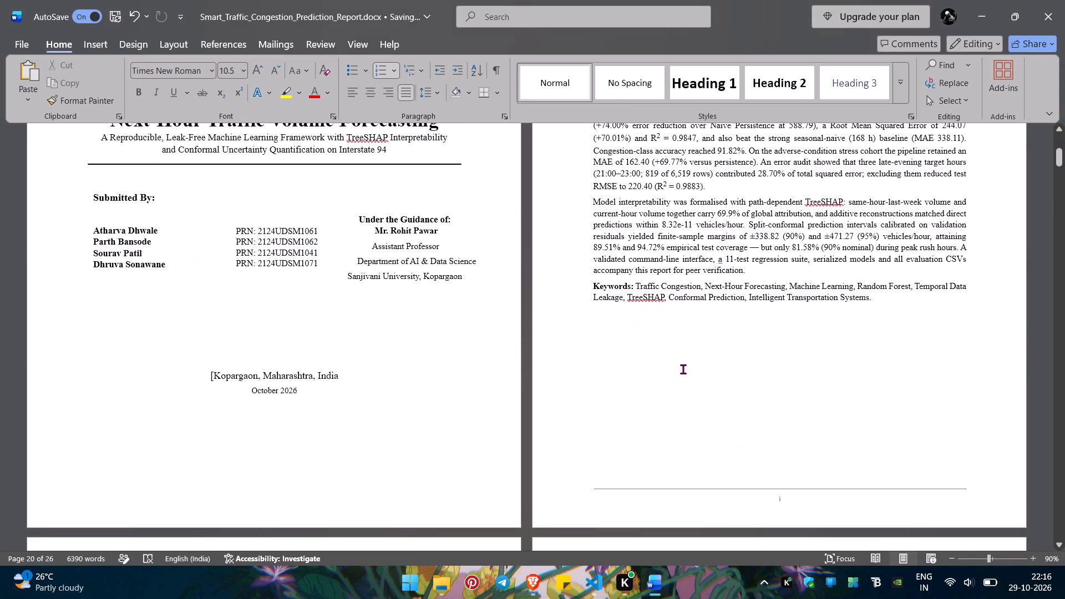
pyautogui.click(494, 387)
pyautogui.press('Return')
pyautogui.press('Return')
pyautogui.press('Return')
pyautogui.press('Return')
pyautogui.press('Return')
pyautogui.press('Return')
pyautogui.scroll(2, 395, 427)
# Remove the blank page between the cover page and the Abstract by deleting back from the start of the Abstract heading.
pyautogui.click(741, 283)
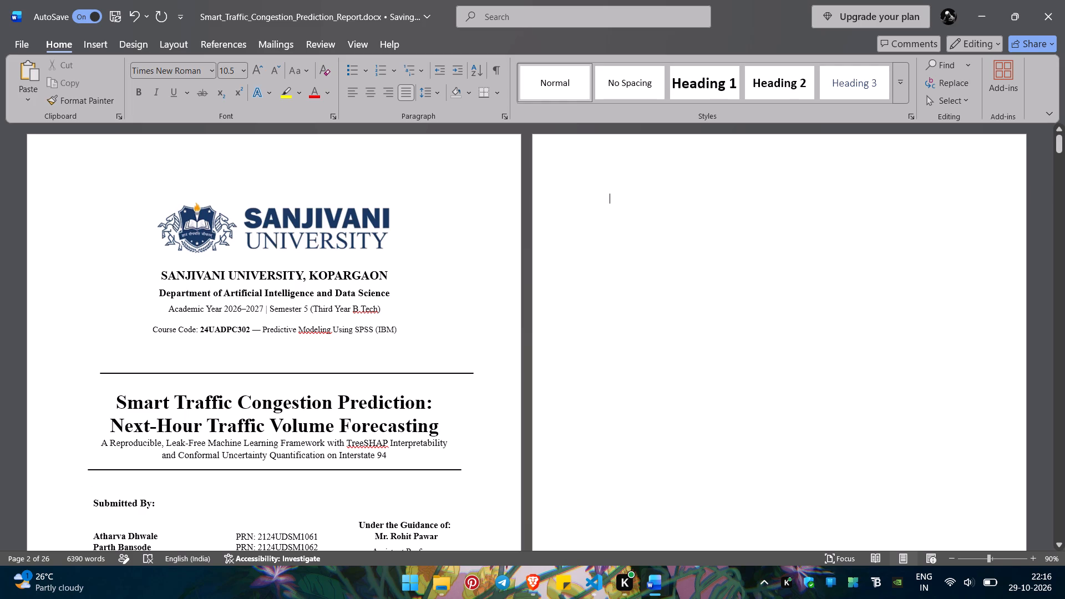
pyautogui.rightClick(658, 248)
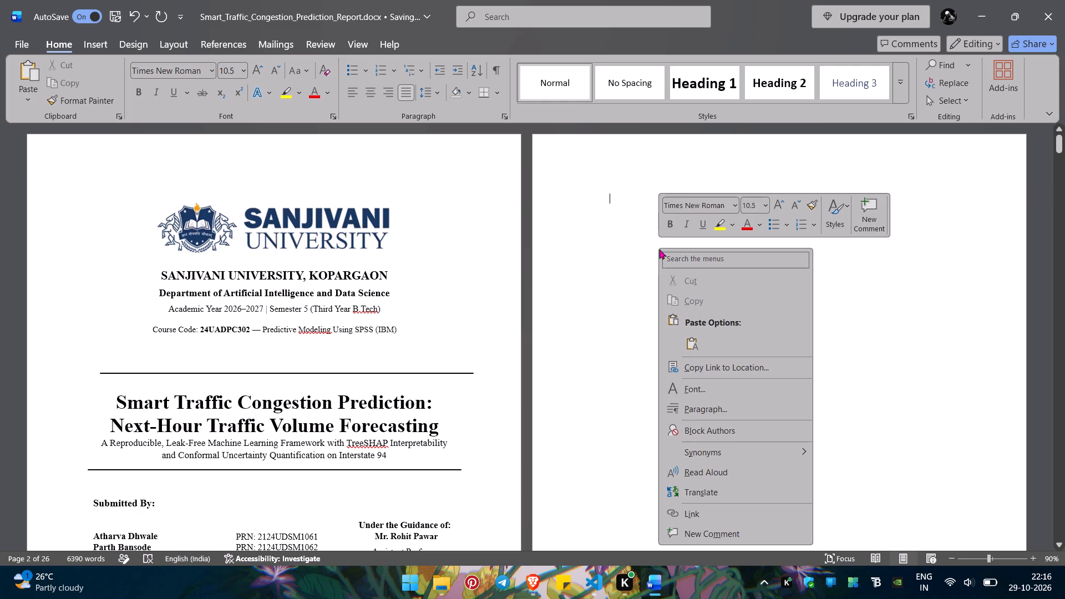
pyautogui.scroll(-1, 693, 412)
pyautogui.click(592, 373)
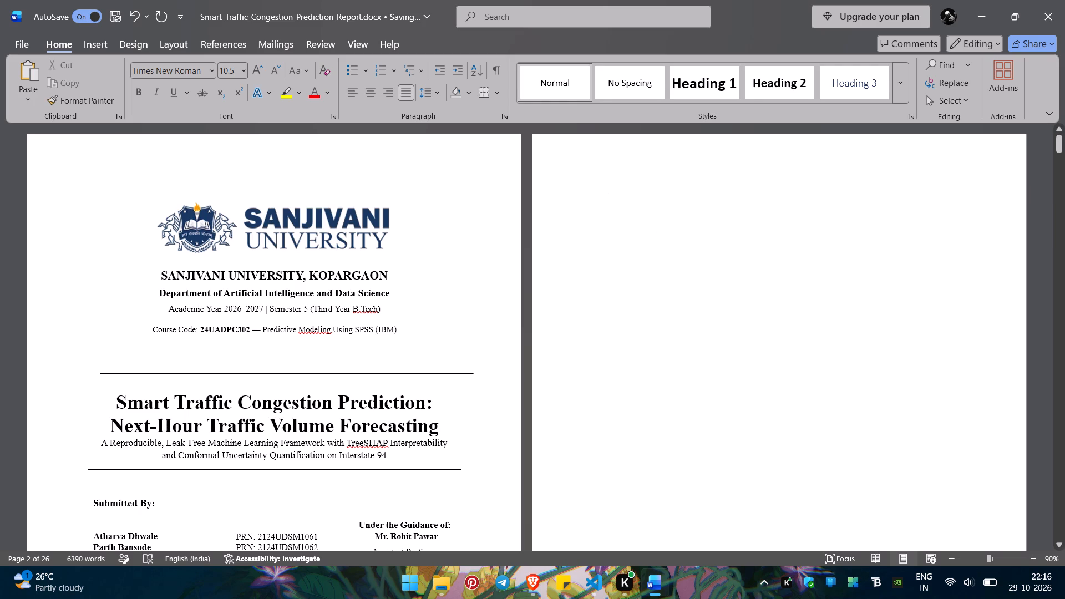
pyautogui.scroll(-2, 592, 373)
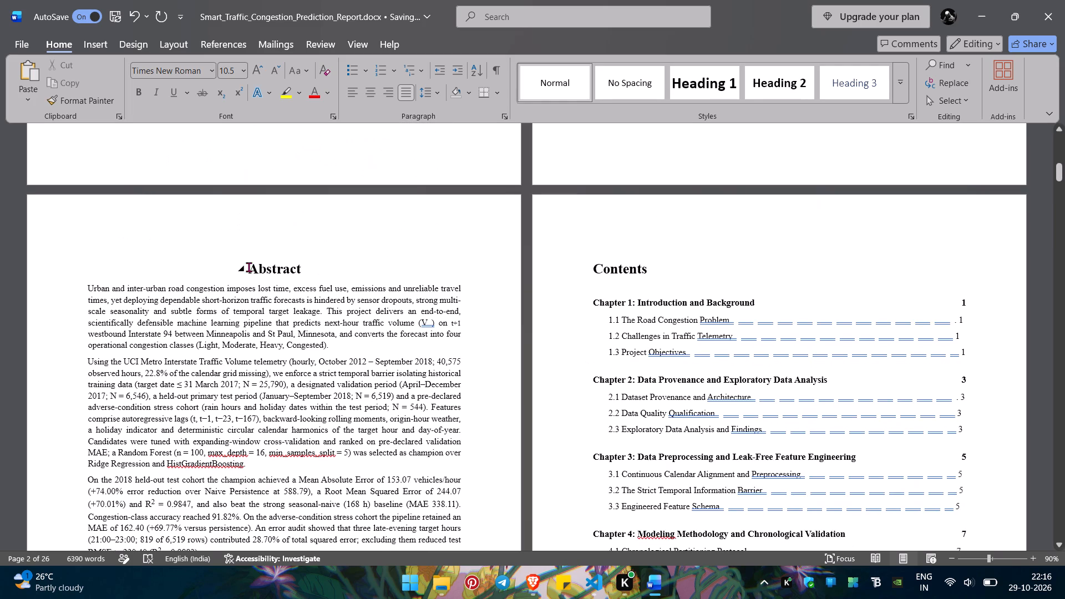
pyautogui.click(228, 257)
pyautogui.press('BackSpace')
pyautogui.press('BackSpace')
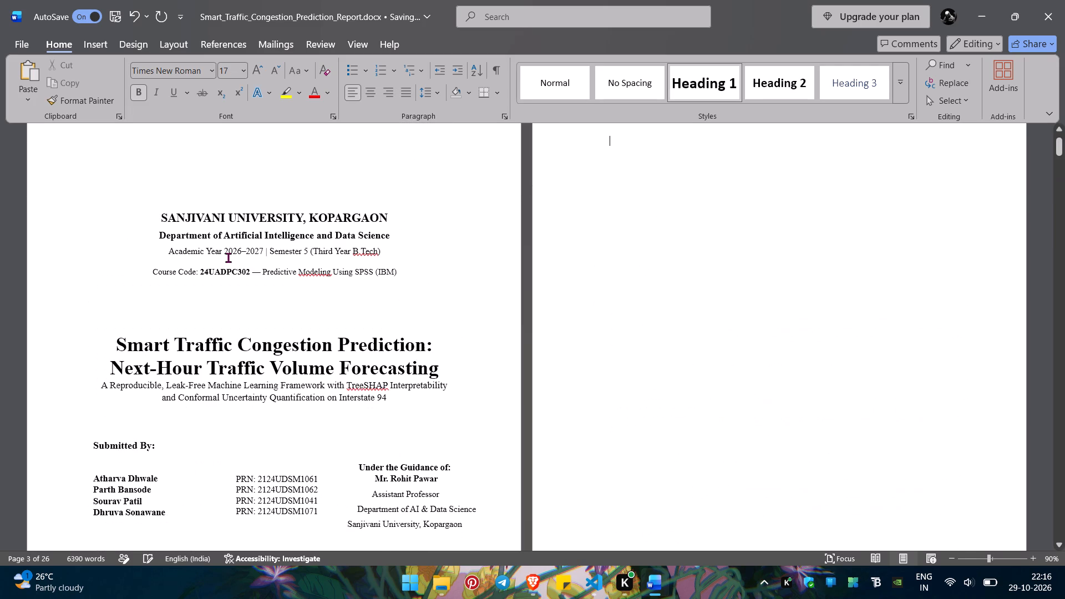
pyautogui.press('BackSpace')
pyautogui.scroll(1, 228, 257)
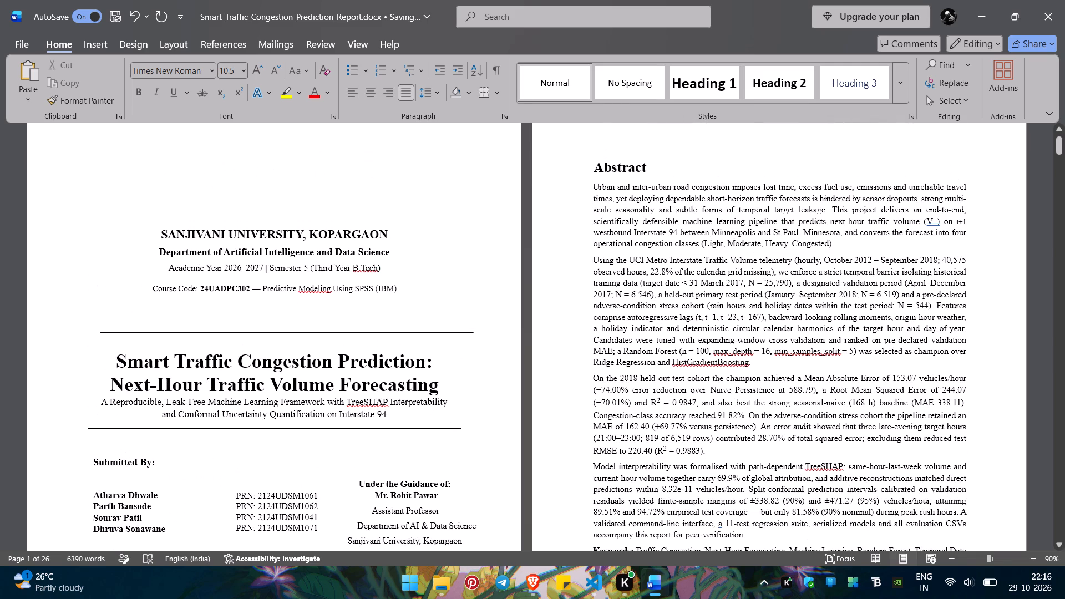
# Center the Abstract heading and check the layout of the cover, abstract and contents pages.
pyautogui.click(595, 170)
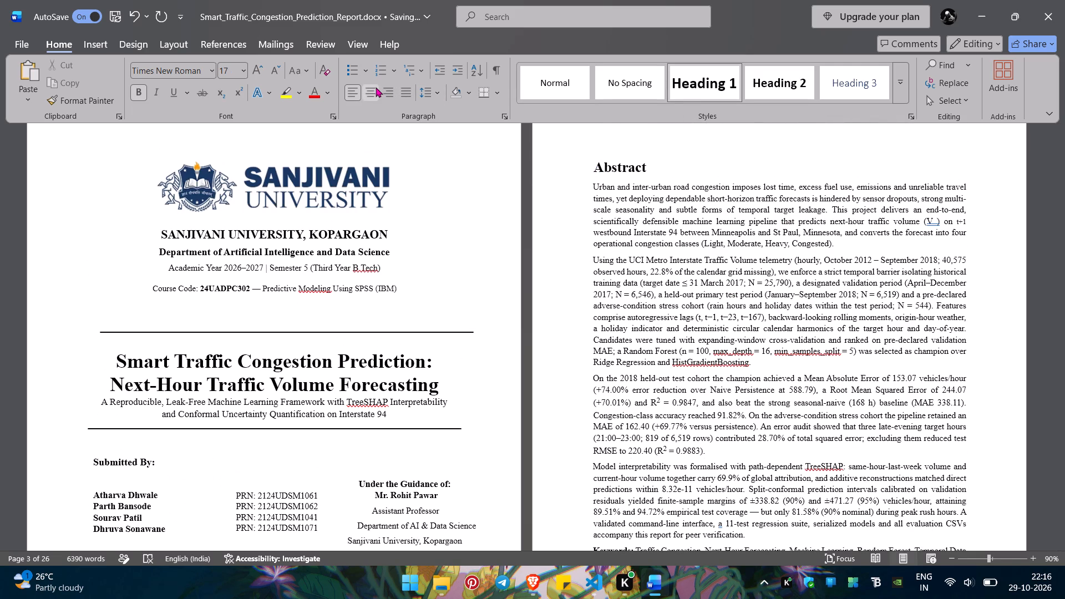
pyautogui.click(376, 87)
pyautogui.scroll(-1, 425, 244)
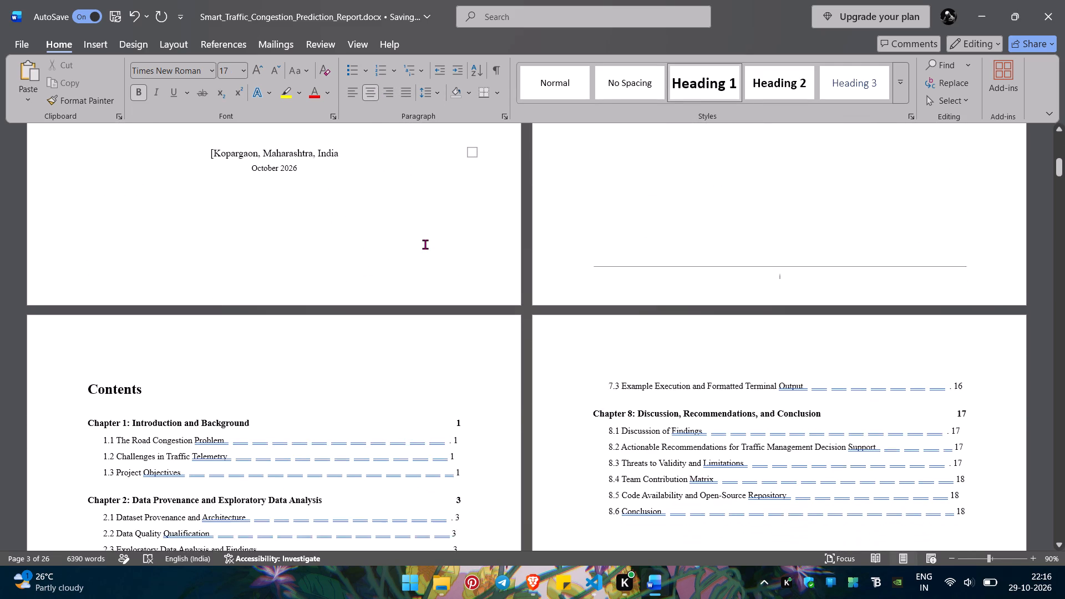
pyautogui.scroll(-1, 425, 244)
pyautogui.scroll(1, 415, 338)
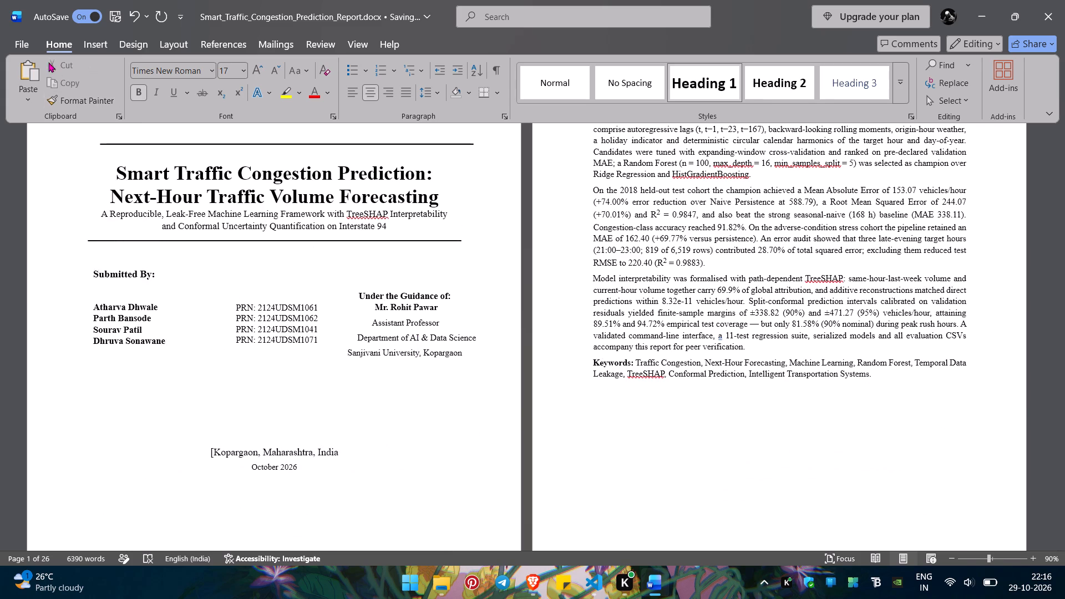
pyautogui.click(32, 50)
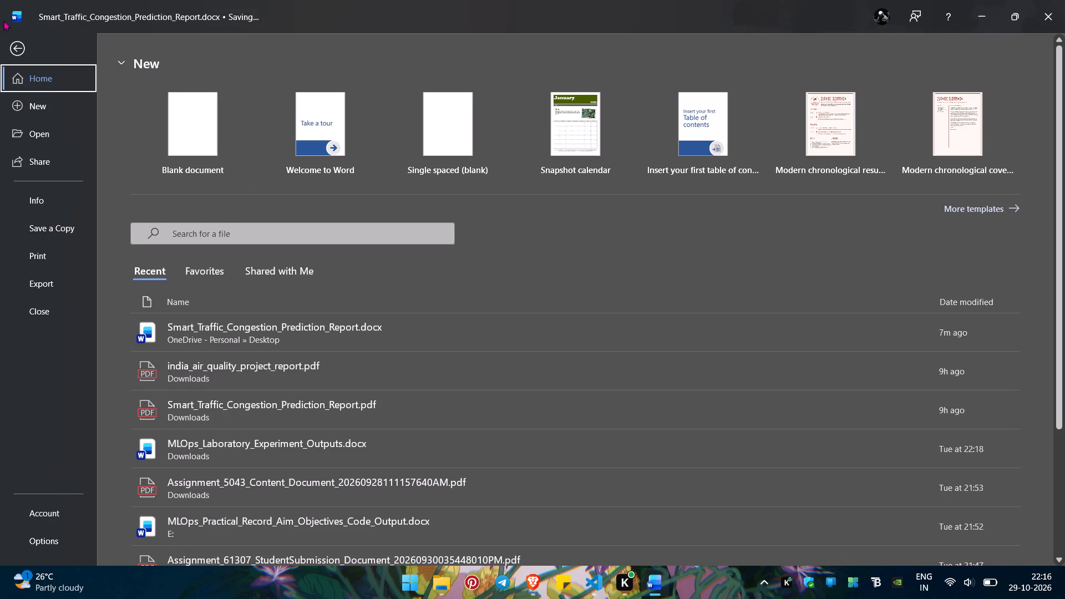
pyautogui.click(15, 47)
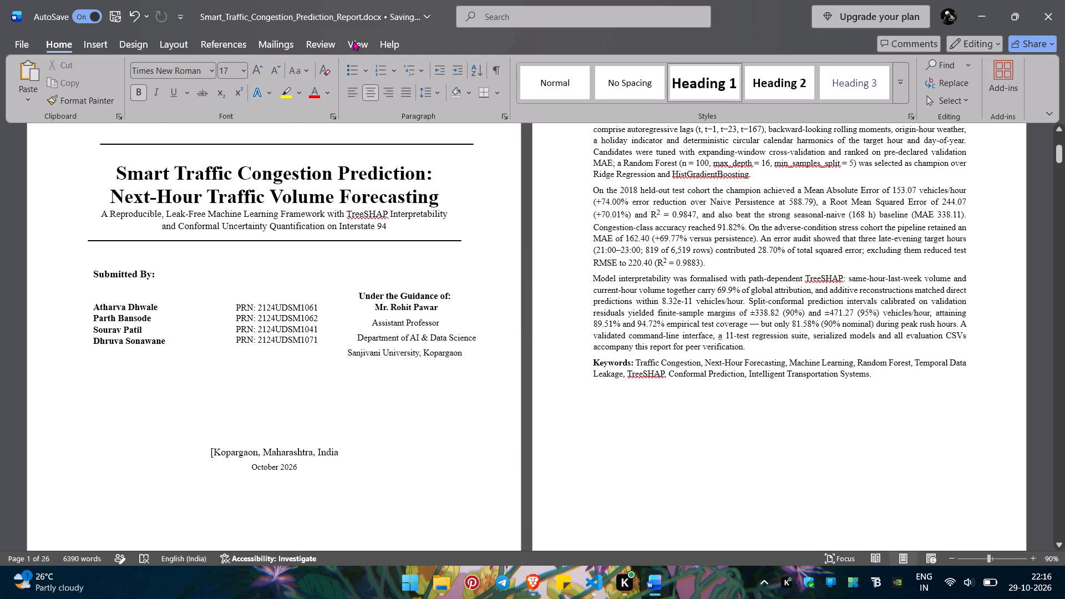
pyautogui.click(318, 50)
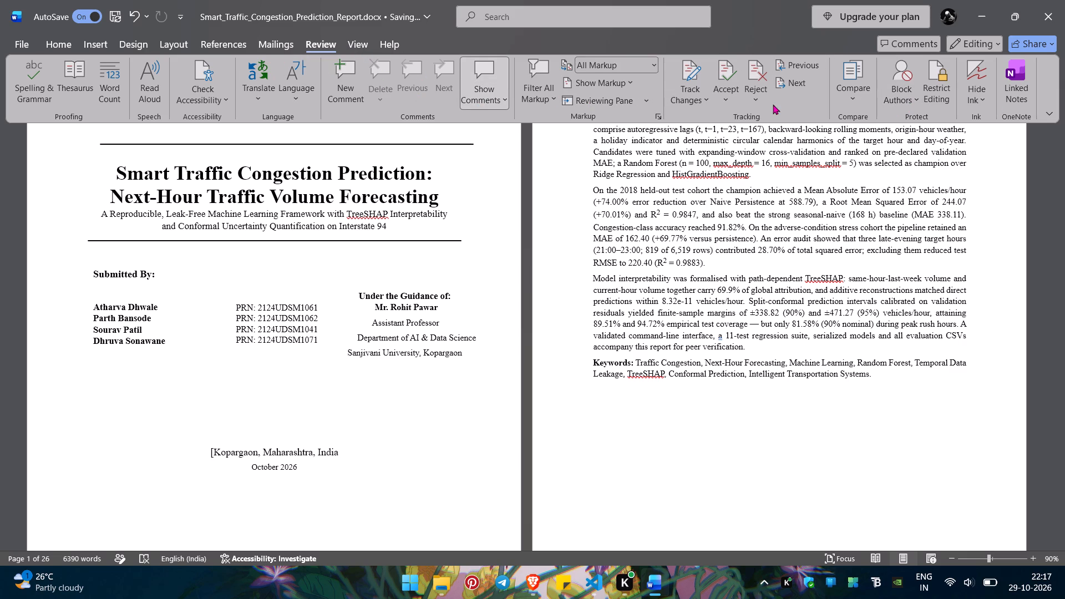
# Export the report as Smart_Traffic_Congestion_Prediction_Report.pdf with standard optimization to the Downloads folder, replacing the existing file.
pyautogui.click(17, 41)
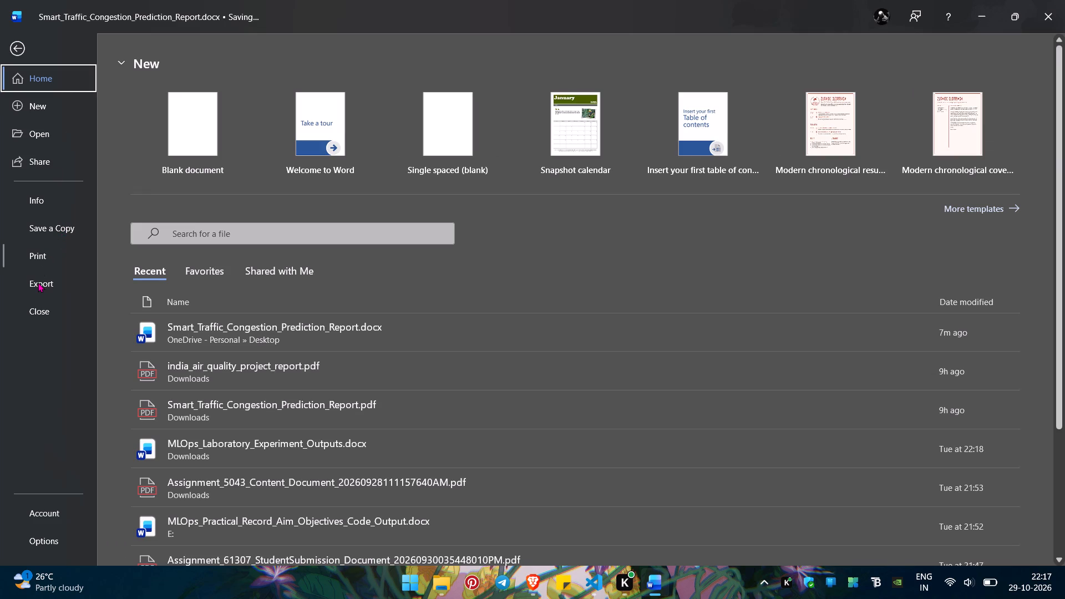
pyautogui.click(38, 282)
pyautogui.click(395, 178)
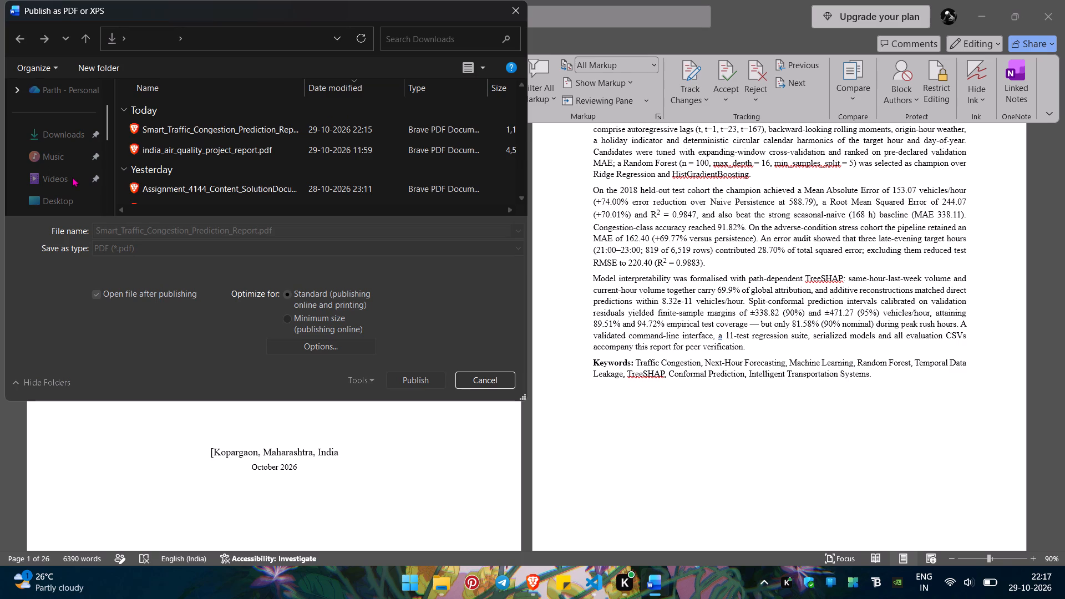
pyautogui.click(70, 139)
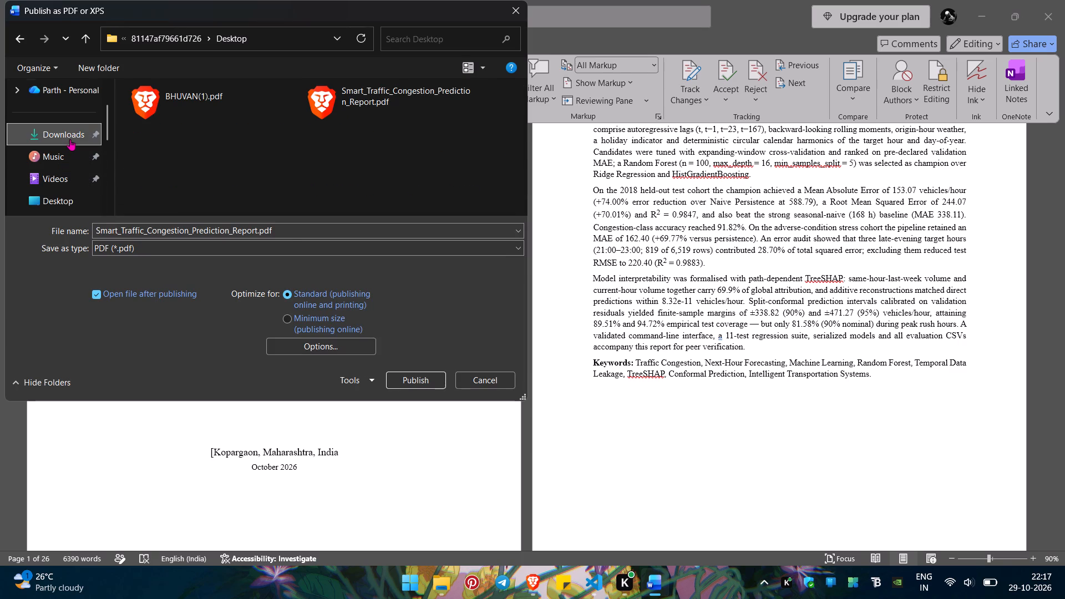
pyautogui.click(415, 378)
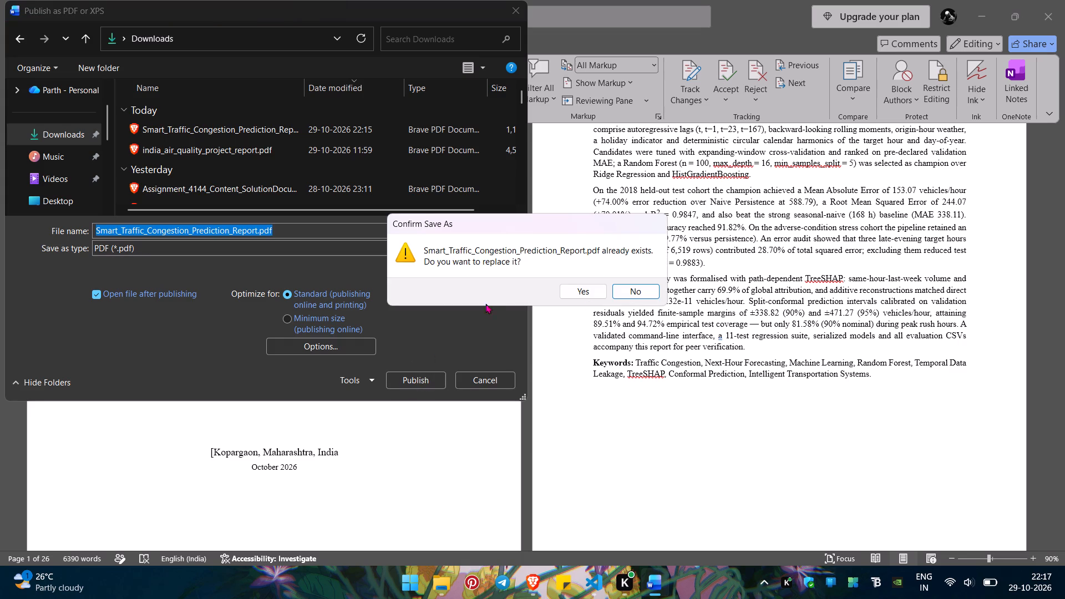
pyautogui.click(581, 295)
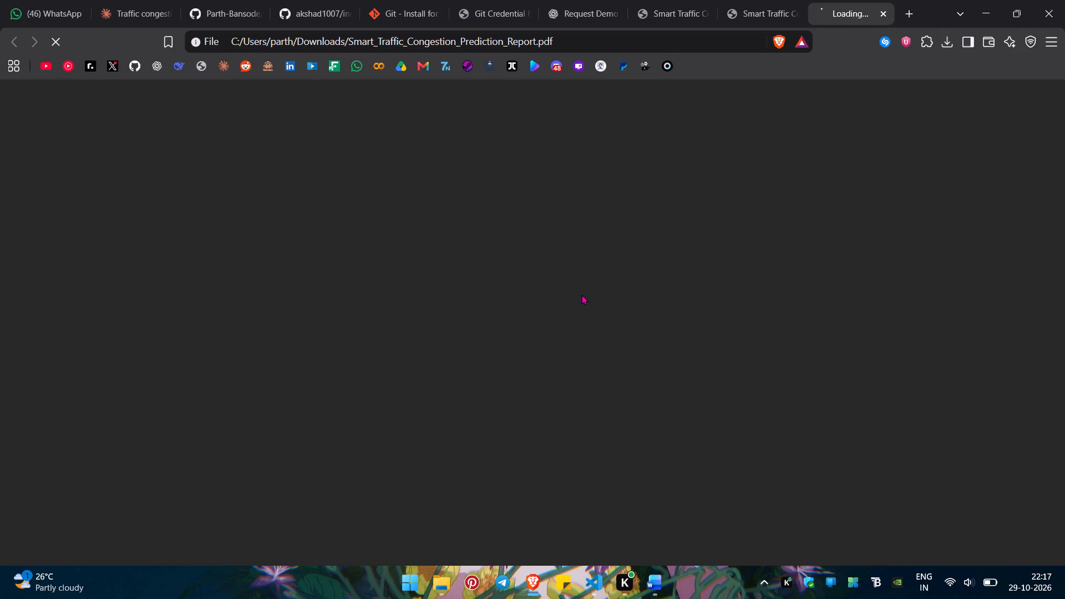
# Examine the newly exported PDF's page layout from the cover page to the references, and close that copy.
pyautogui.scroll(-3, 581, 295)
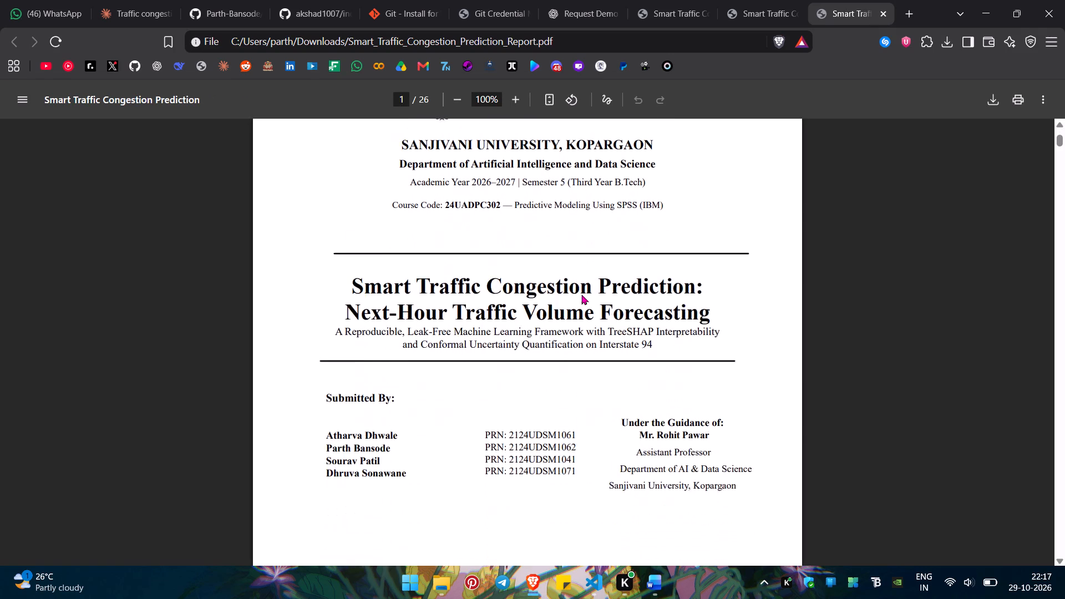
pyautogui.scroll(-6, 581, 295)
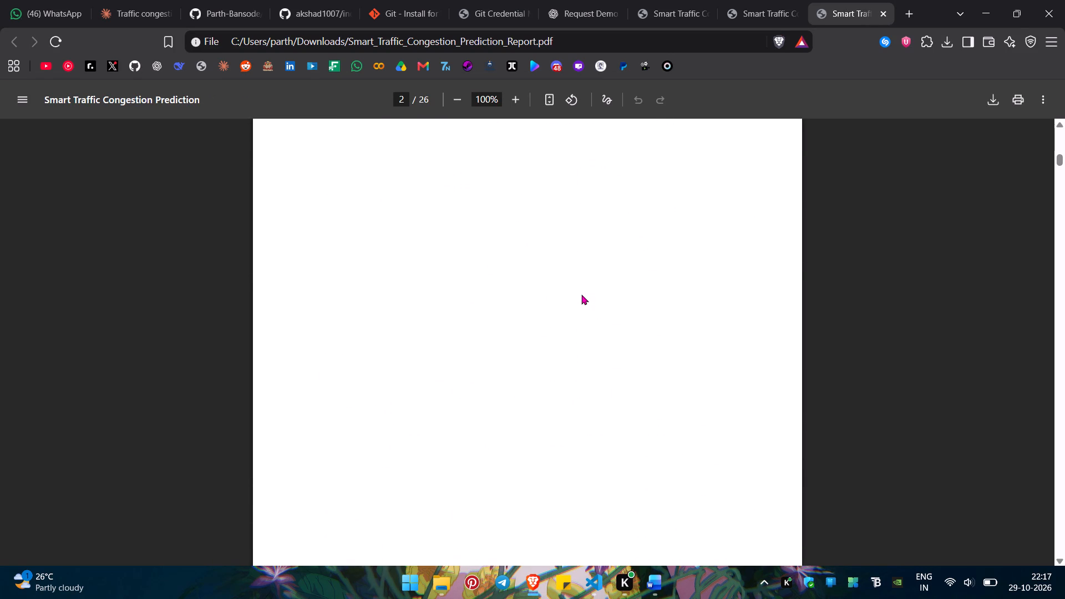
pyautogui.scroll(-5, 581, 295)
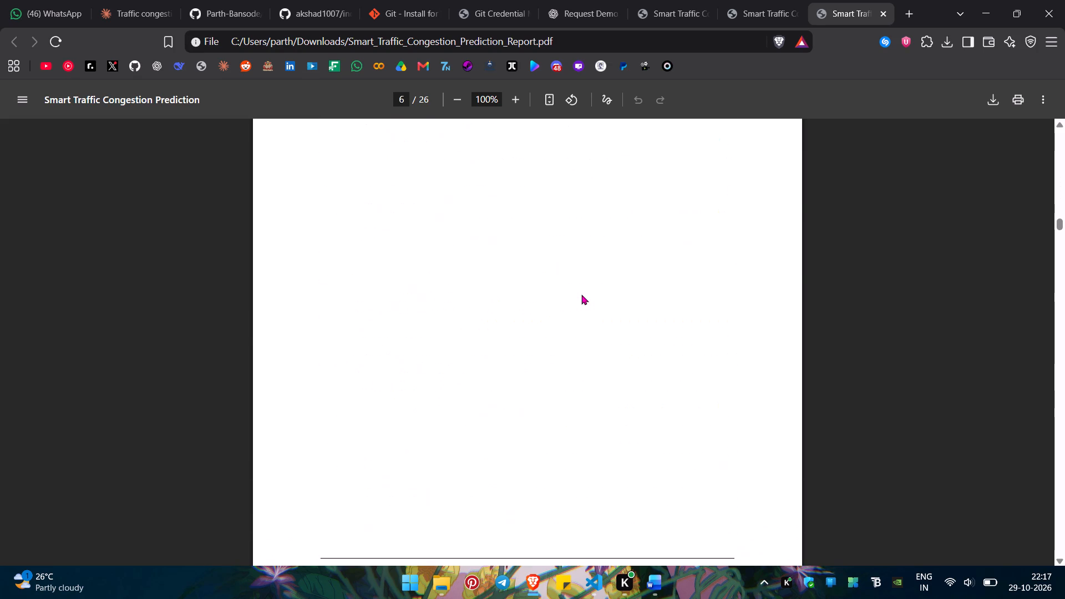
pyautogui.scroll(-10, 581, 295)
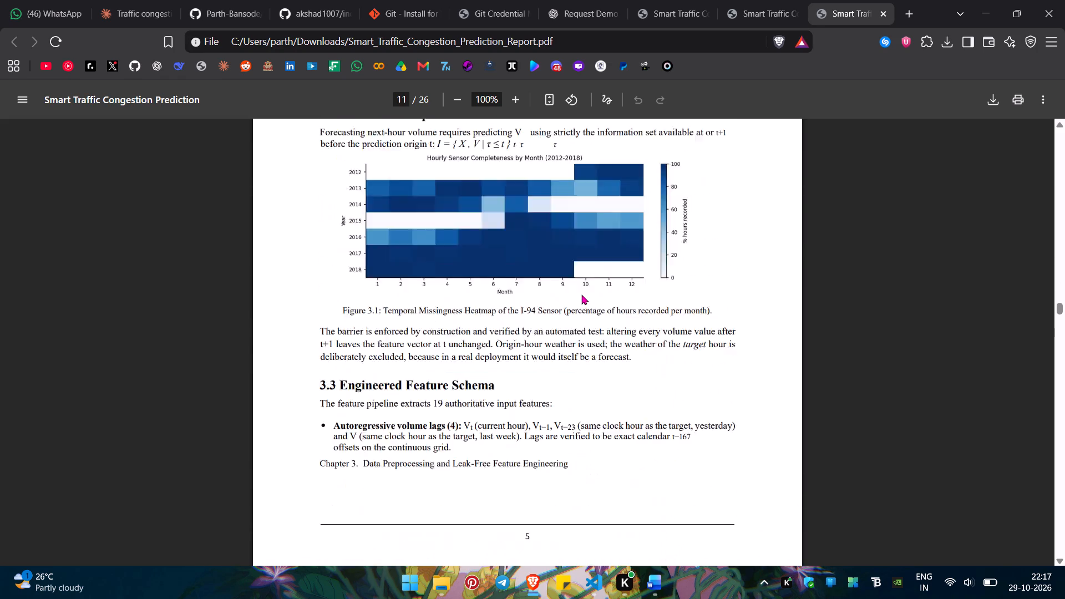
pyautogui.scroll(-20, 581, 295)
pyautogui.scroll(-4, 581, 295)
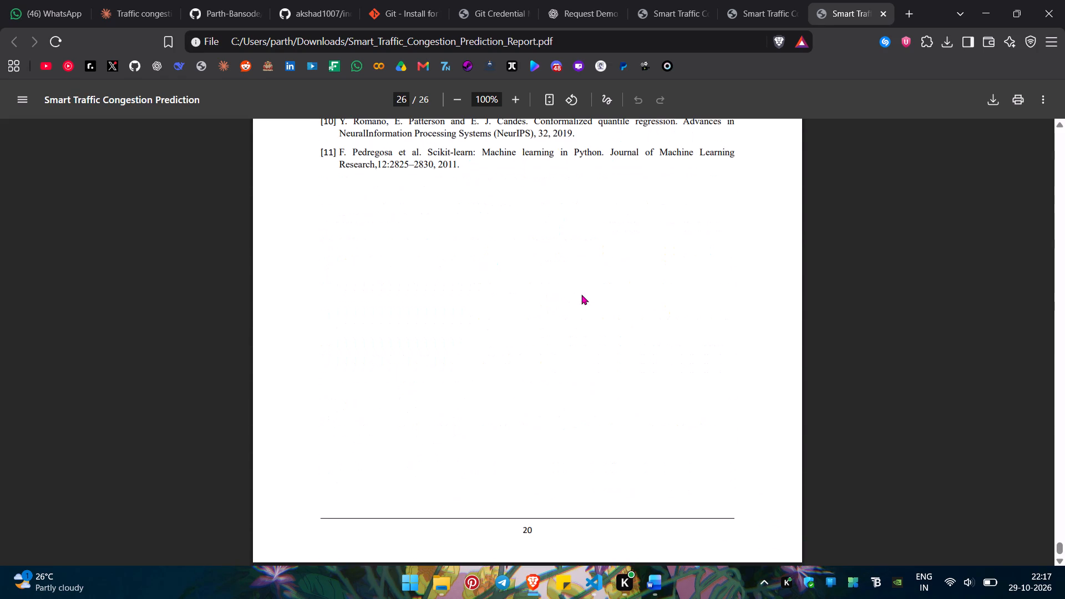
pyautogui.scroll(-4, 581, 295)
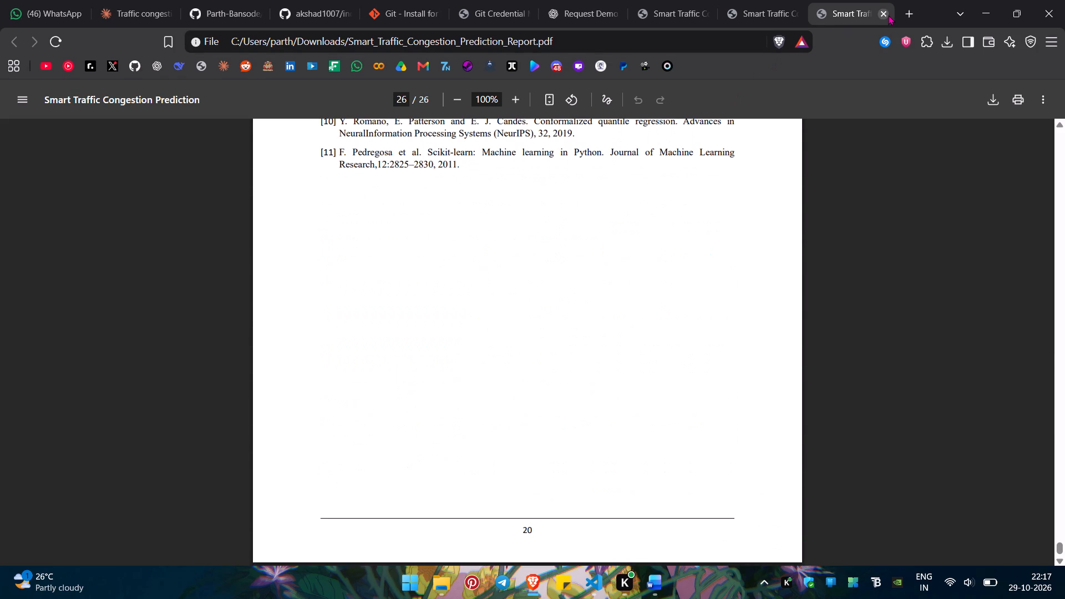
pyautogui.click(888, 15)
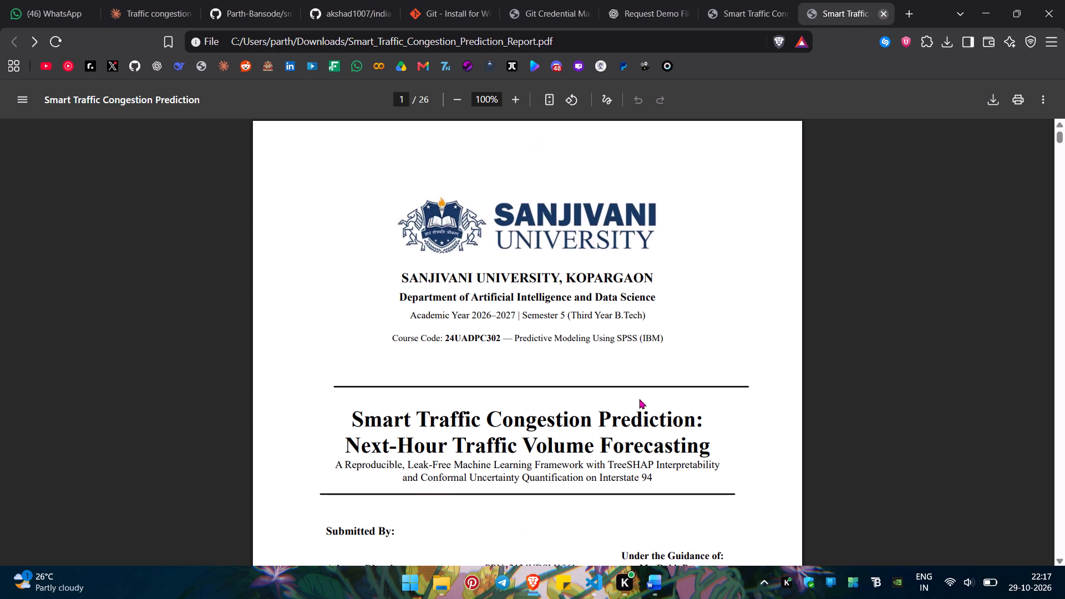
pyautogui.scroll(-4, 639, 399)
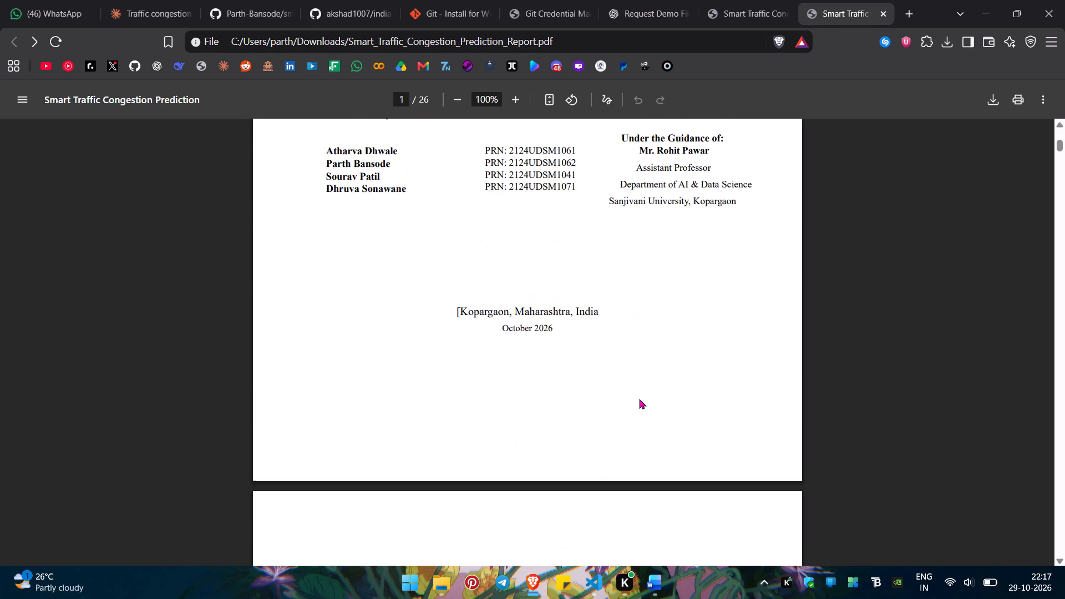
pyautogui.scroll(-2, 639, 399)
pyautogui.scroll(1, 639, 399)
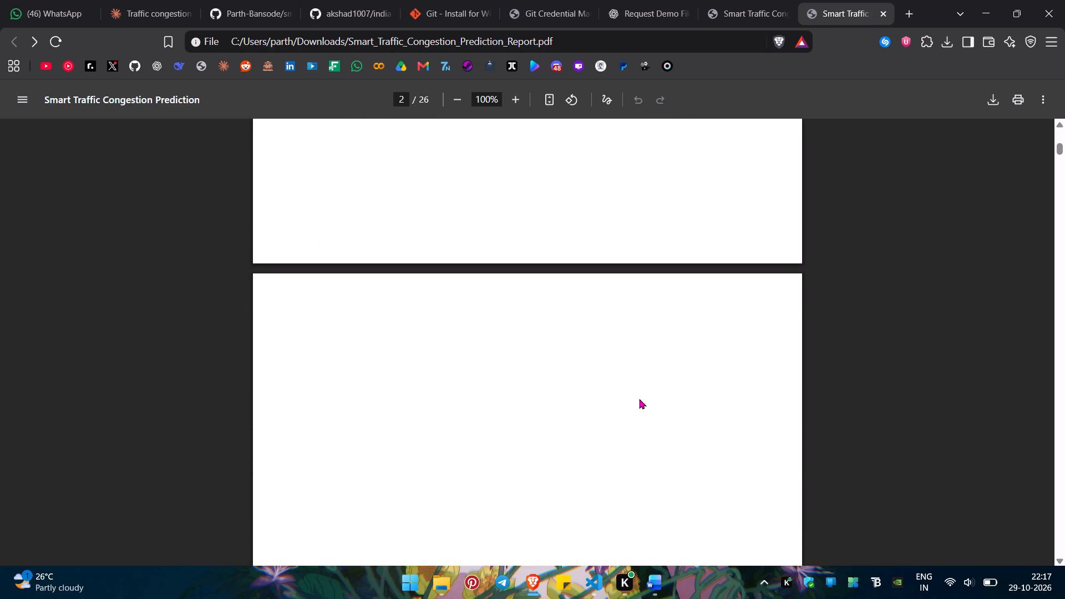
pyautogui.scroll(1, 639, 399)
pyautogui.scroll(-8, 639, 399)
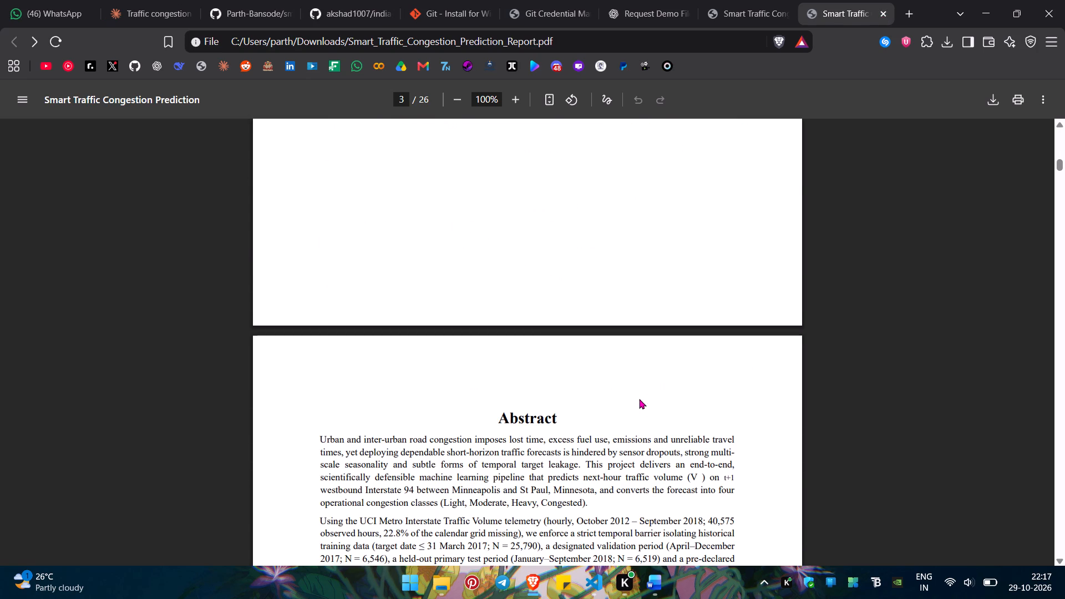
pyautogui.doubleClick(582, 271)
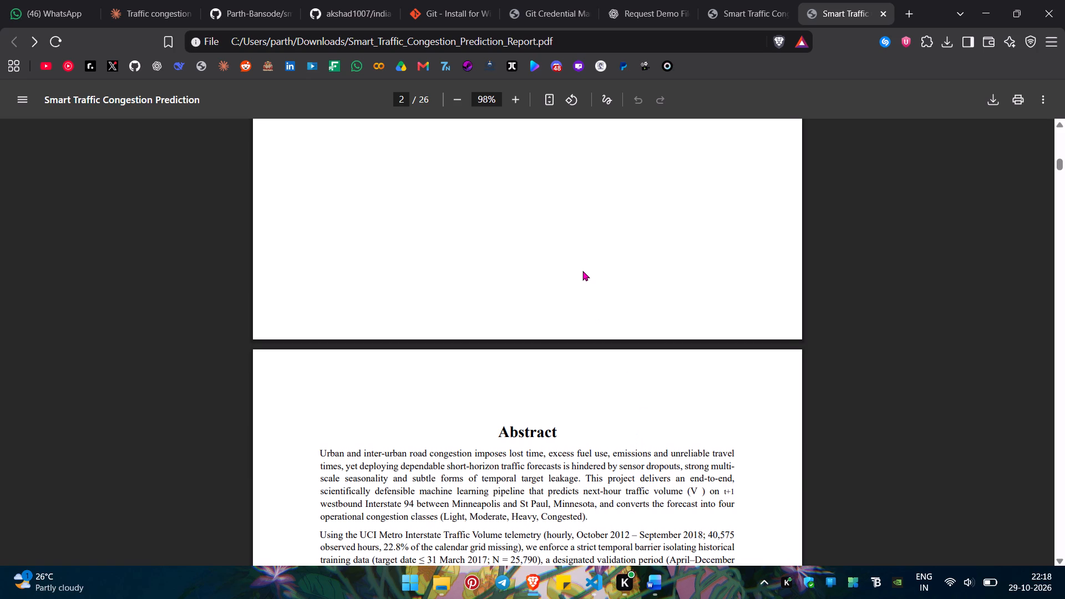
pyautogui.scroll(2, 582, 271)
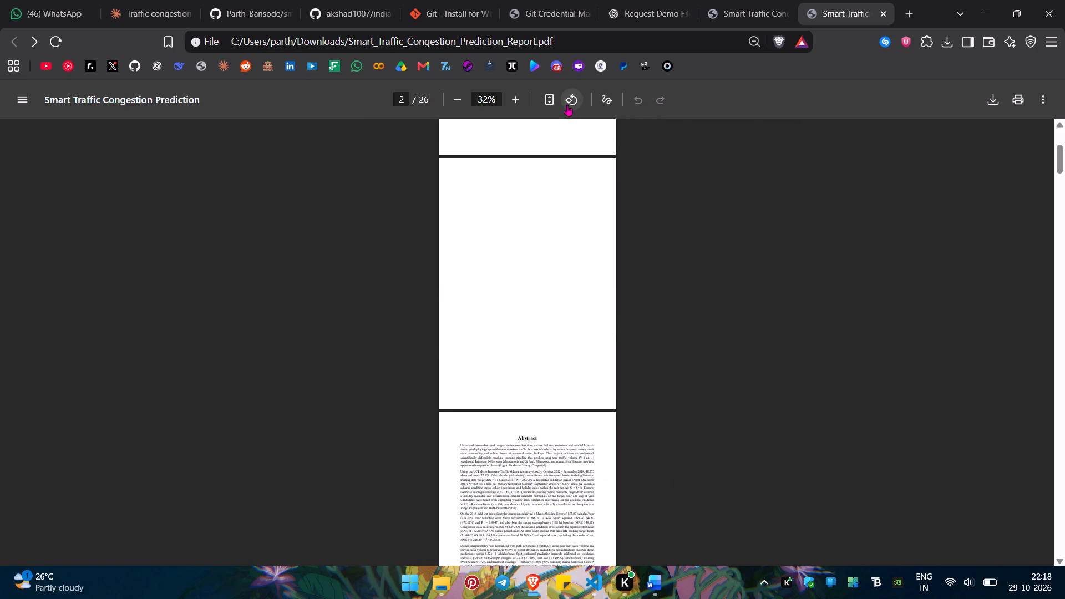
pyautogui.click(547, 99)
pyautogui.click(547, 99)
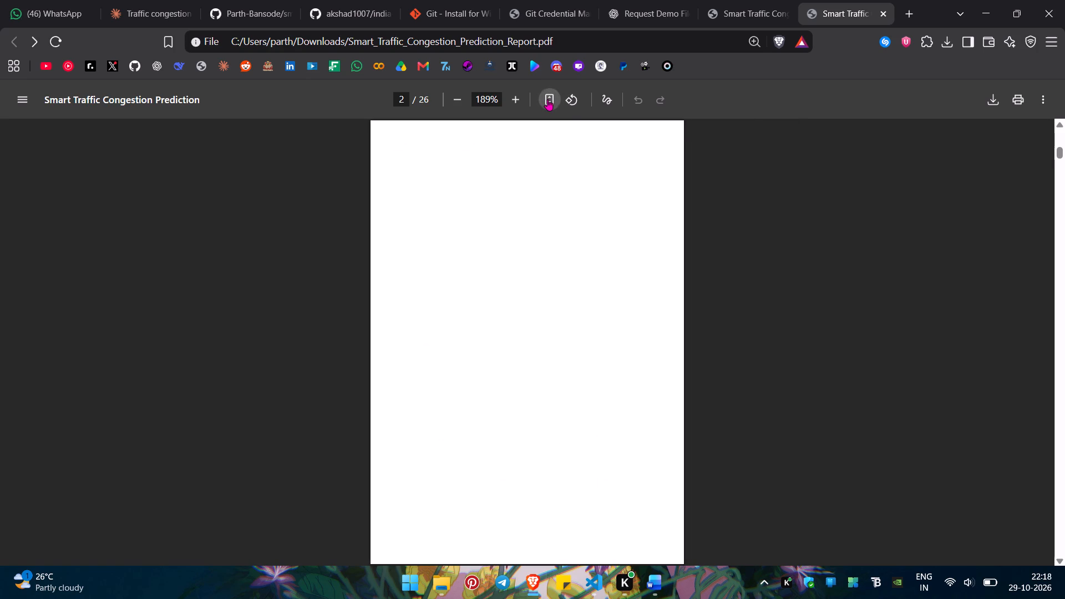
pyautogui.click(547, 99)
pyautogui.click(547, 99)
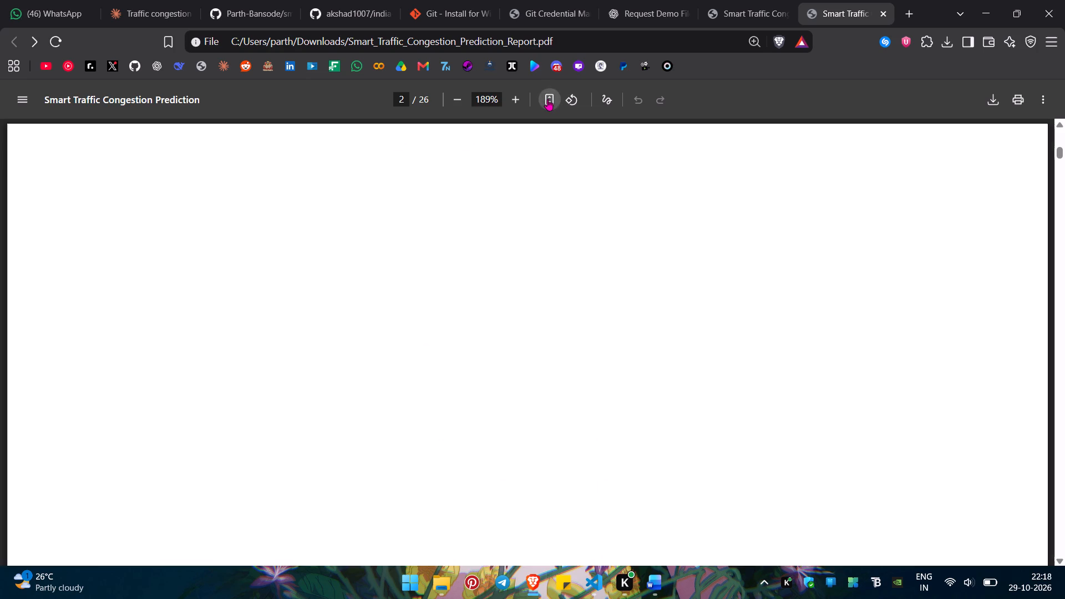
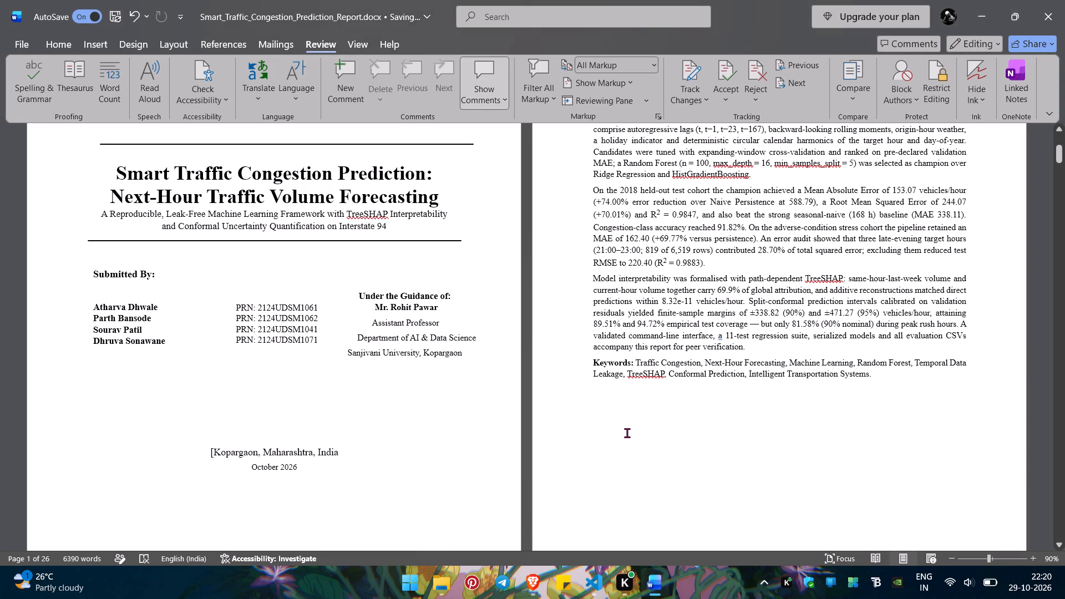
pyautogui.hotkey('ctrl', 'Up')
pyautogui.click(672, 432)
pyautogui.hotkey('ctrl', 'Up')
pyautogui.scroll(2, 672, 432)
pyautogui.click(556, 43)
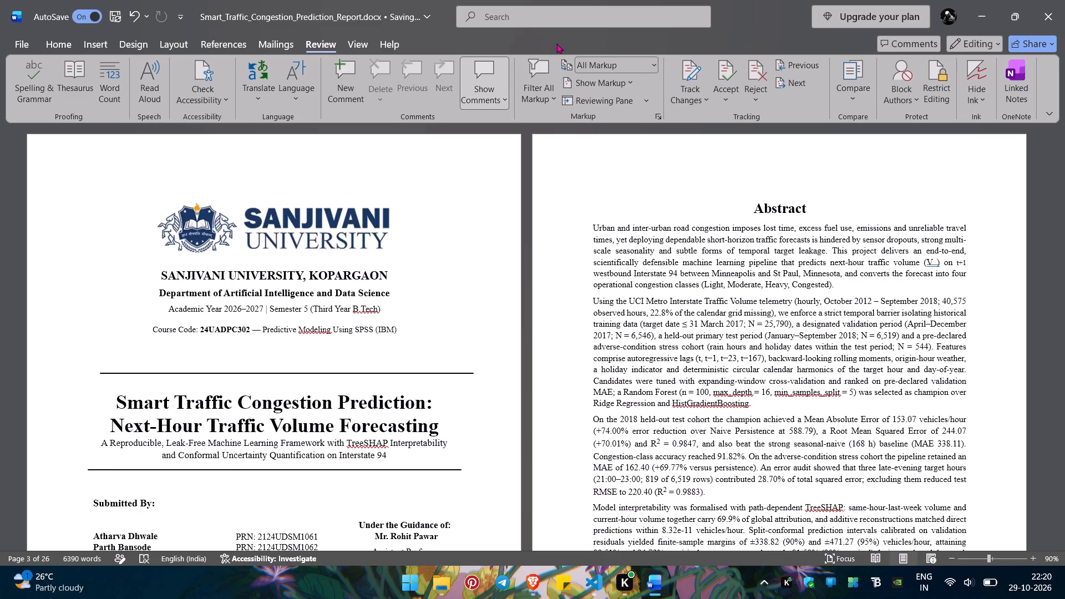
pyautogui.hotkey('ctrl', 'Up')
pyautogui.hotkey('ctrl', 'shift', '8')
pyautogui.click(608, 143)
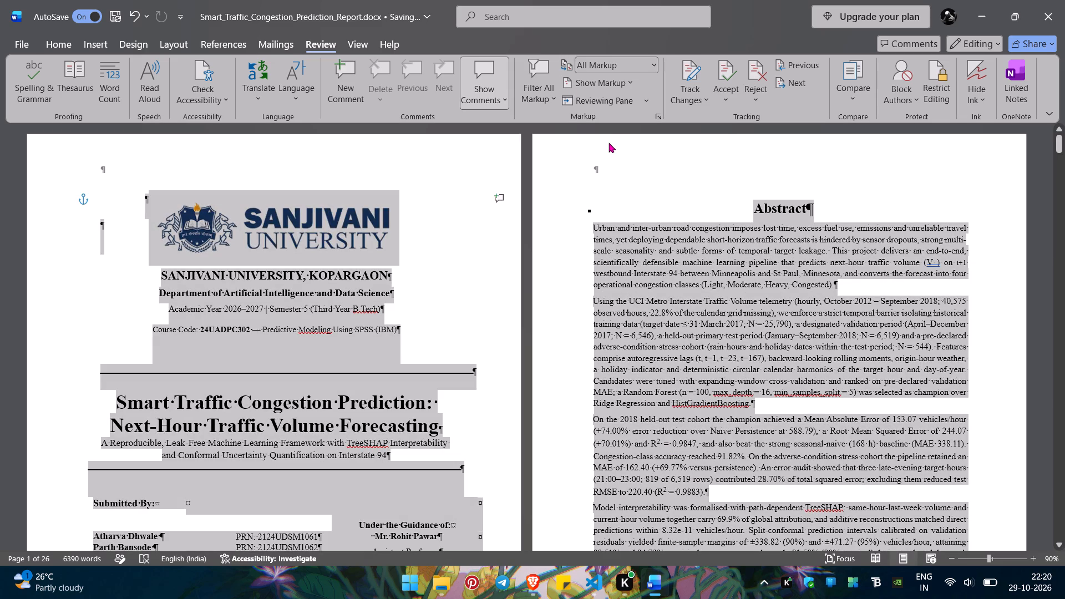
pyautogui.click(581, 193)
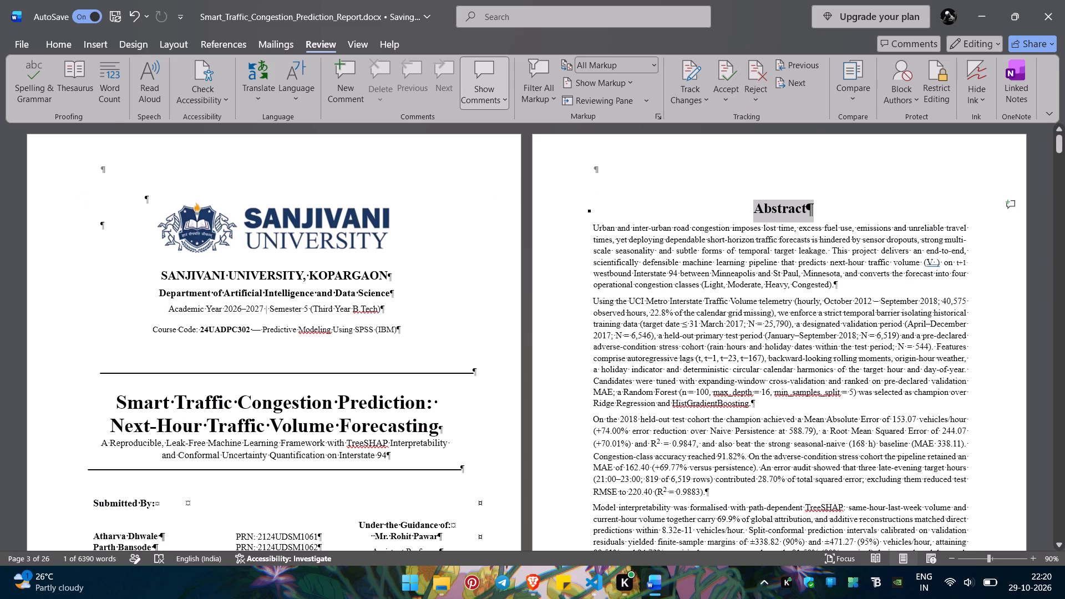
pyautogui.hotkey('ctrl', 'shift', '8')
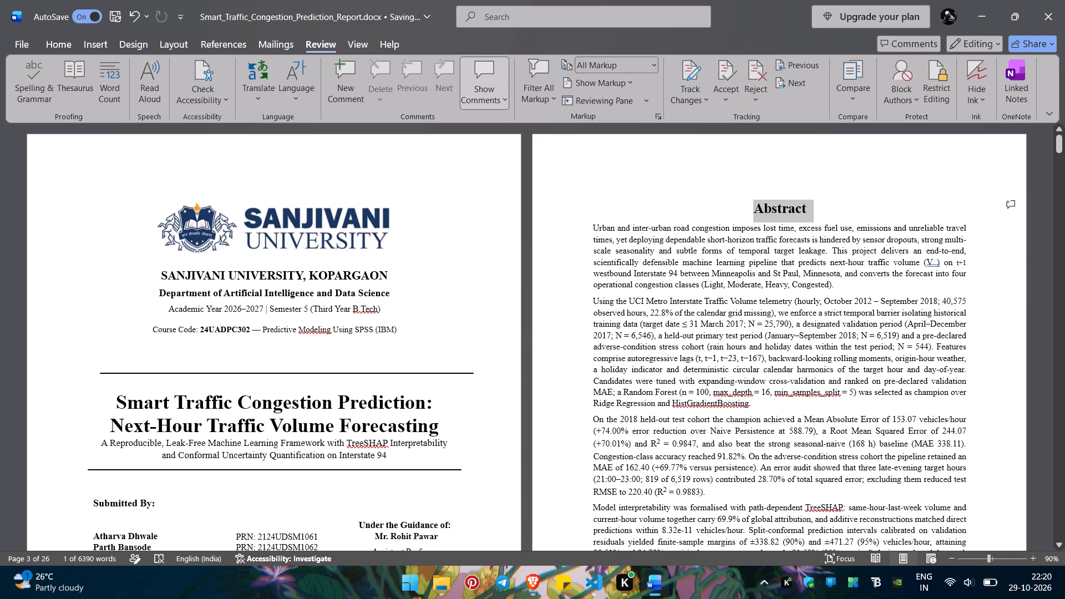
pyautogui.hotkey('ctrl', 'shift', '8')
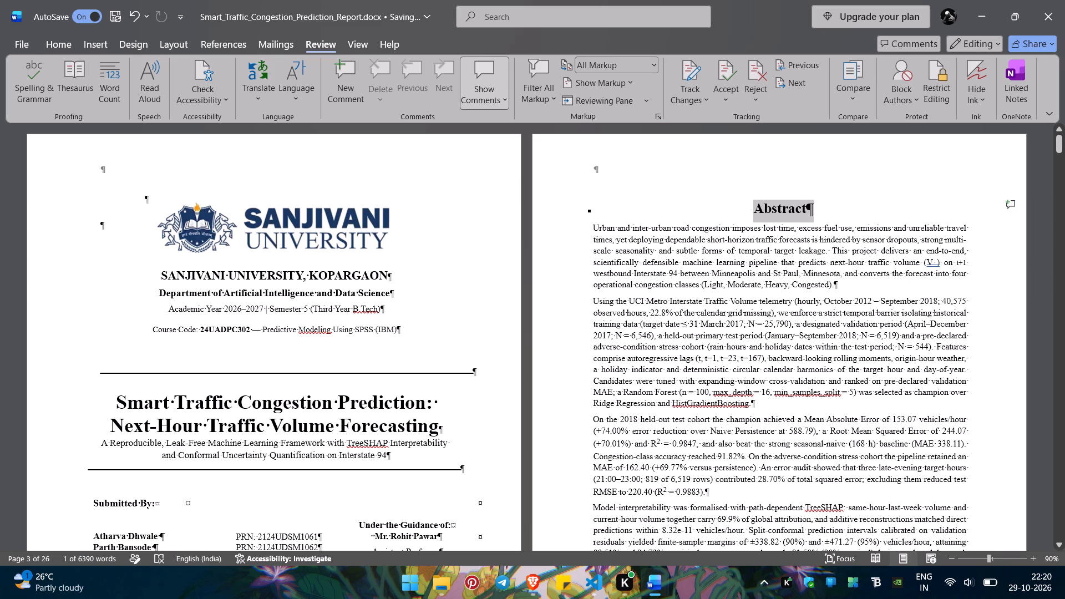
pyautogui.hotkey('ctrl', 'shift', '8')
# Return to the ChatGPT reply and enlarge the example image for showing hidden formatting marks.
pyautogui.hotkey('alt', 'Tab')
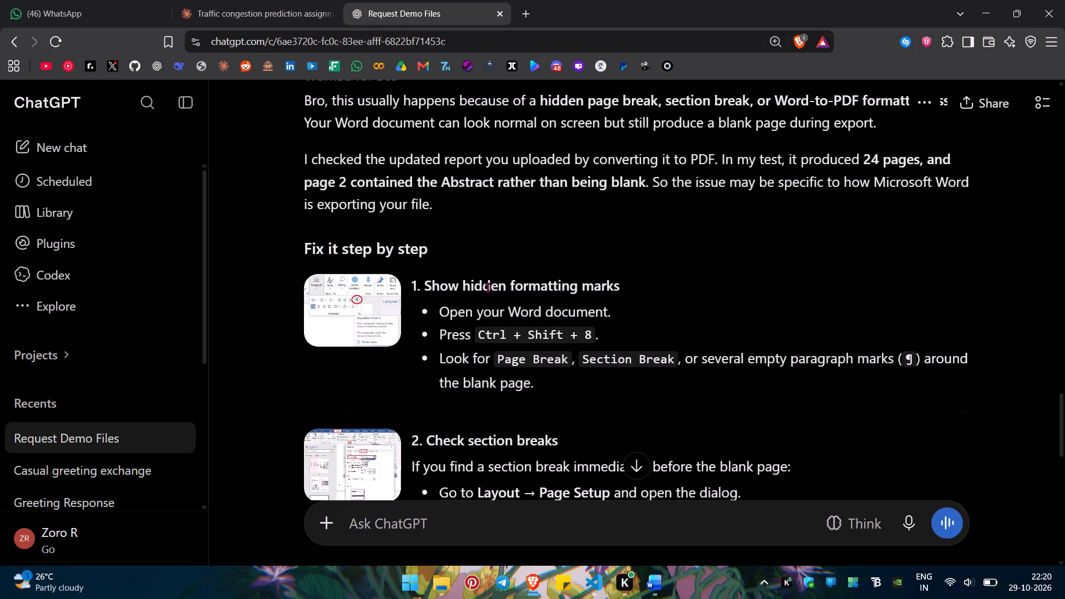
pyautogui.scroll(-1, 488, 287)
pyautogui.click(329, 232)
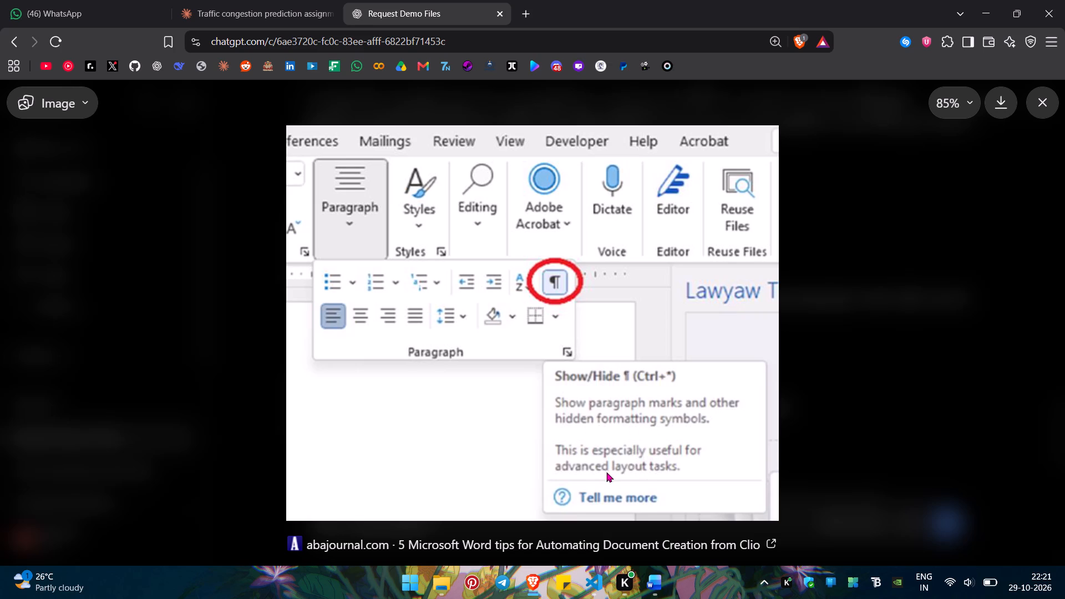
# Examine the Word report from cover through Chapter 7 with formatting marks shown, and hide the marks again at the cover.
pyautogui.hotkey('alt', 'Tab')
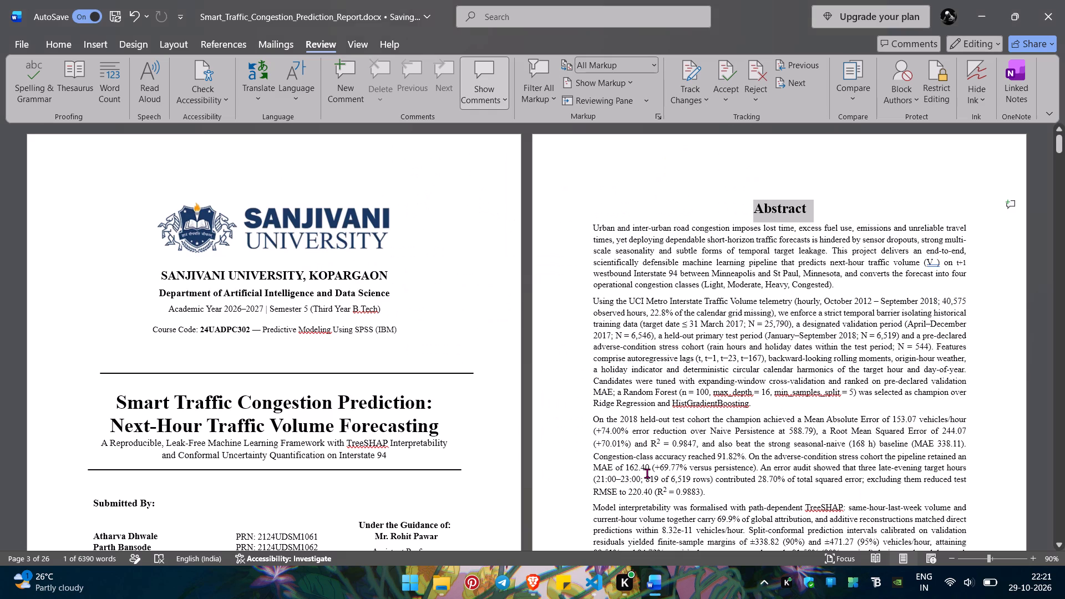
pyautogui.hotkey('ctrl', 'shift', '8')
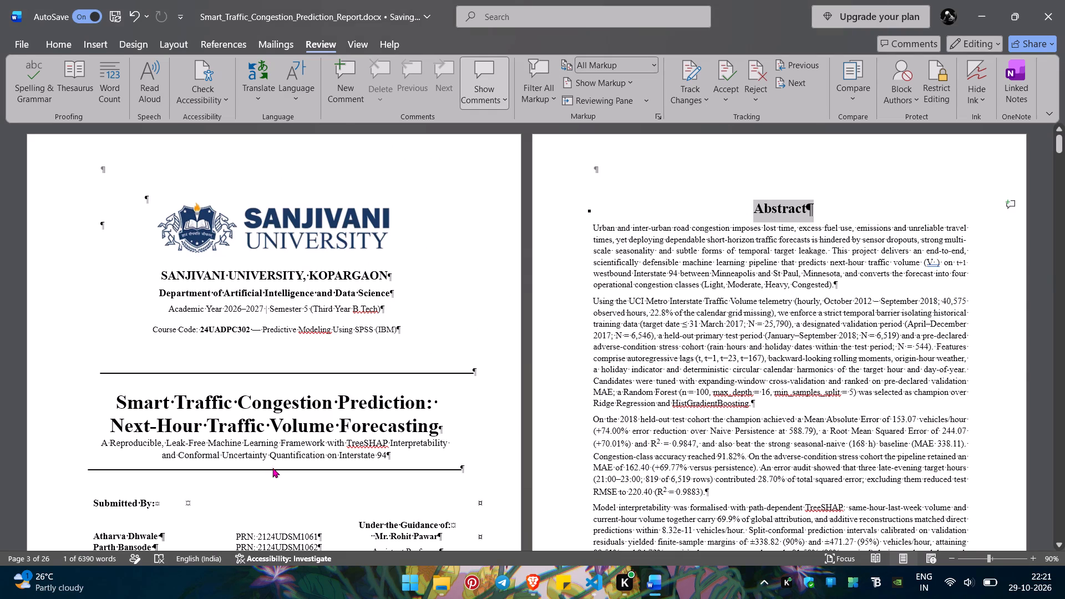
pyautogui.scroll(-6, 272, 468)
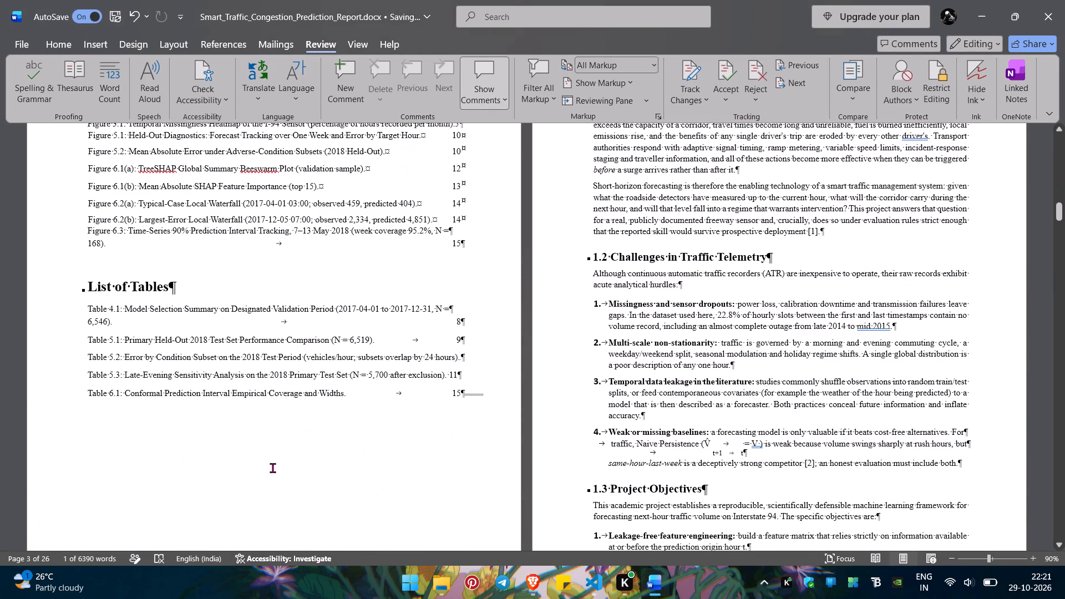
pyautogui.scroll(-5, 272, 468)
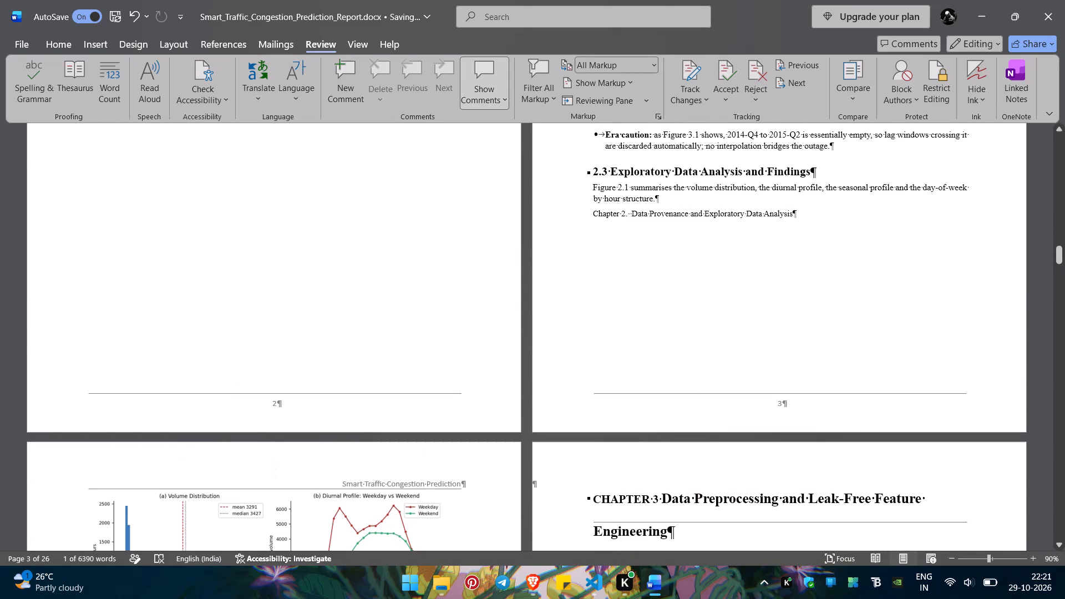
pyautogui.scroll(-5, 272, 468)
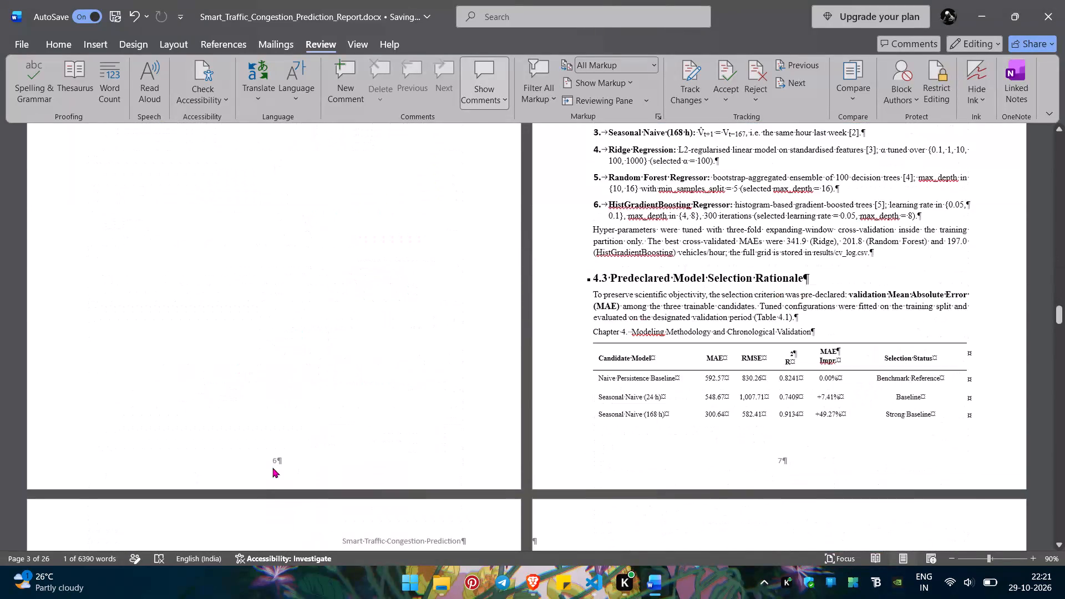
pyautogui.scroll(-5, 272, 468)
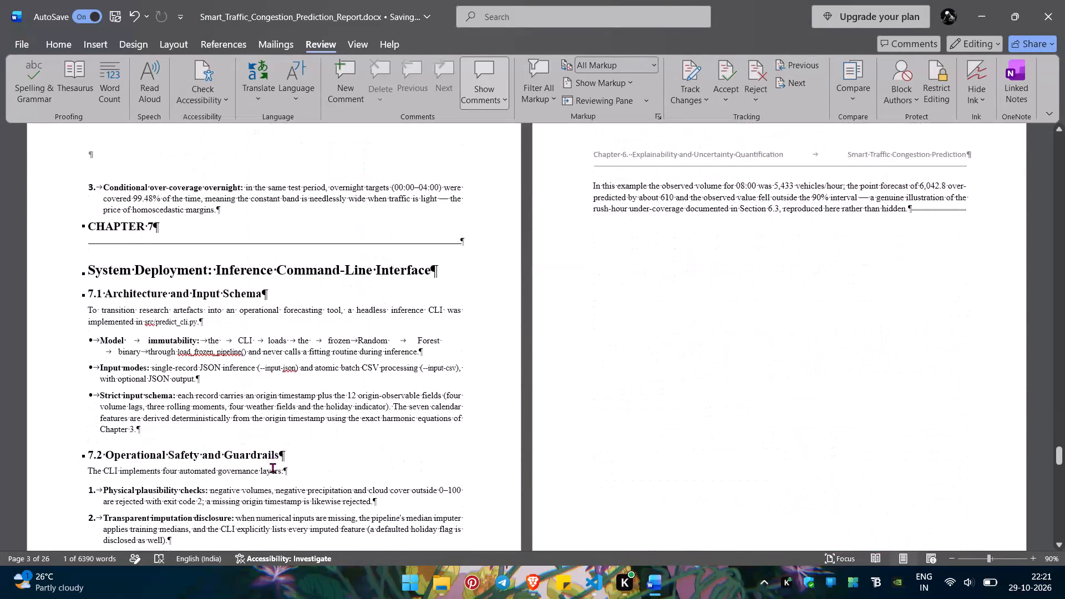
pyautogui.scroll(-1, 272, 468)
pyautogui.scroll(12, 272, 468)
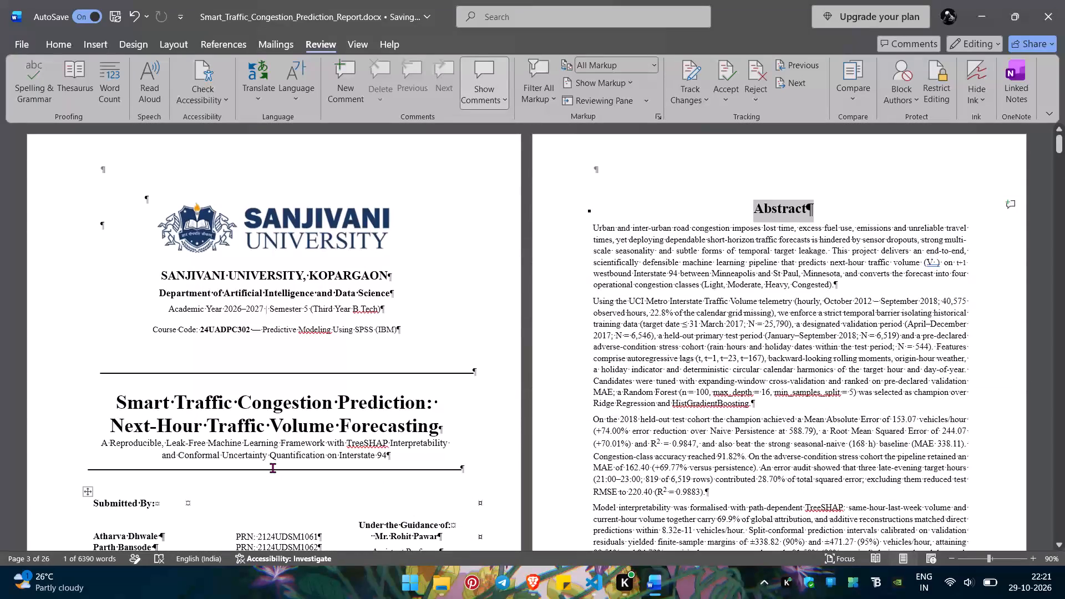
pyautogui.hotkey('ctrl', 'shift', '8')
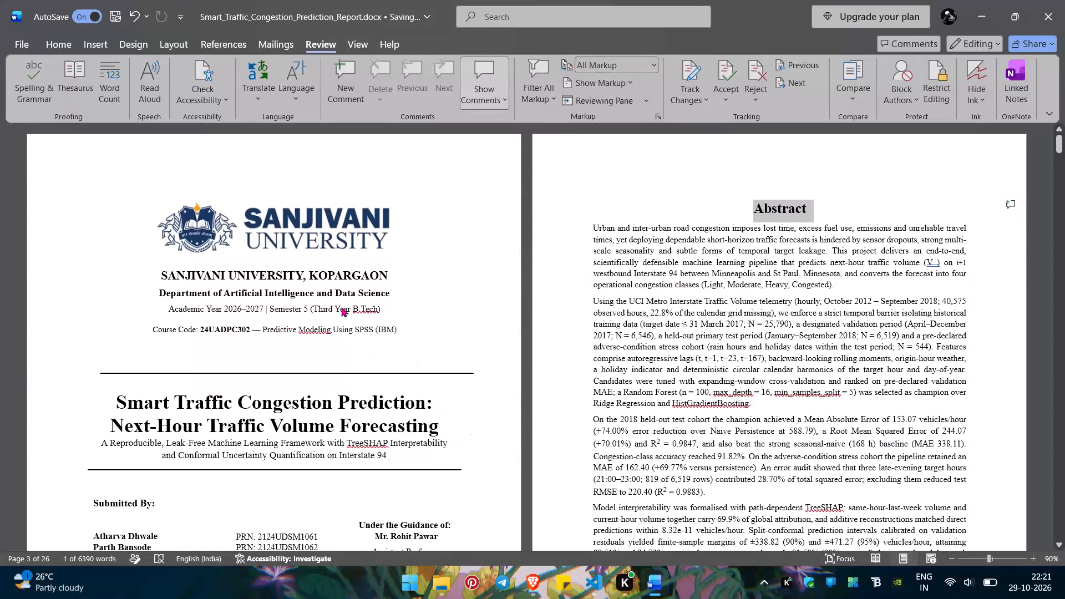
# Export the report as Smart_Traffic_Congestion_Prediction_Report.pdf to New Volume (D:).
pyautogui.click(21, 47)
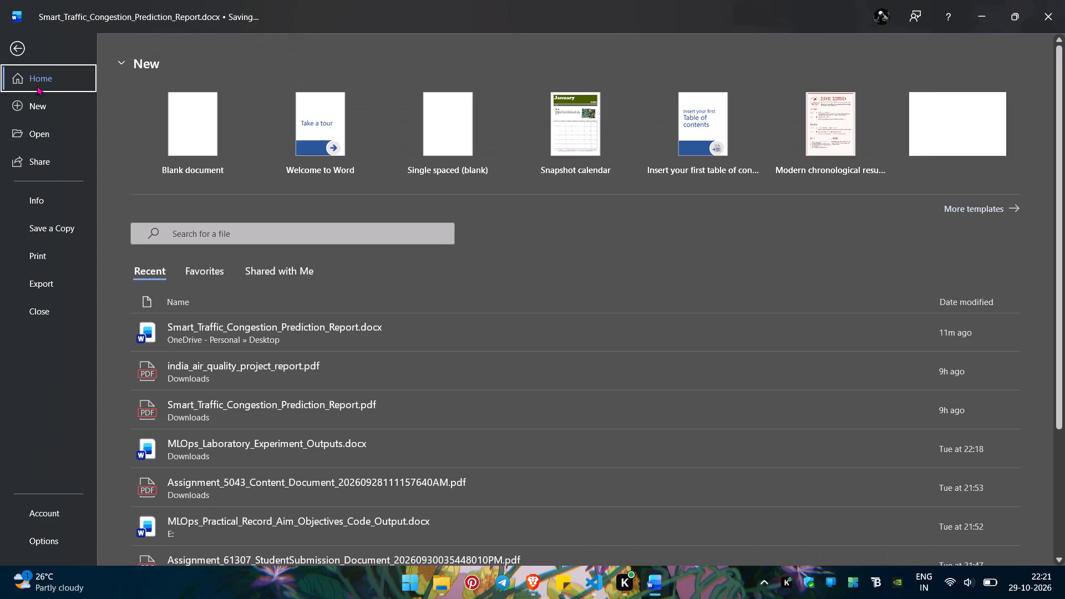
pyautogui.click(48, 280)
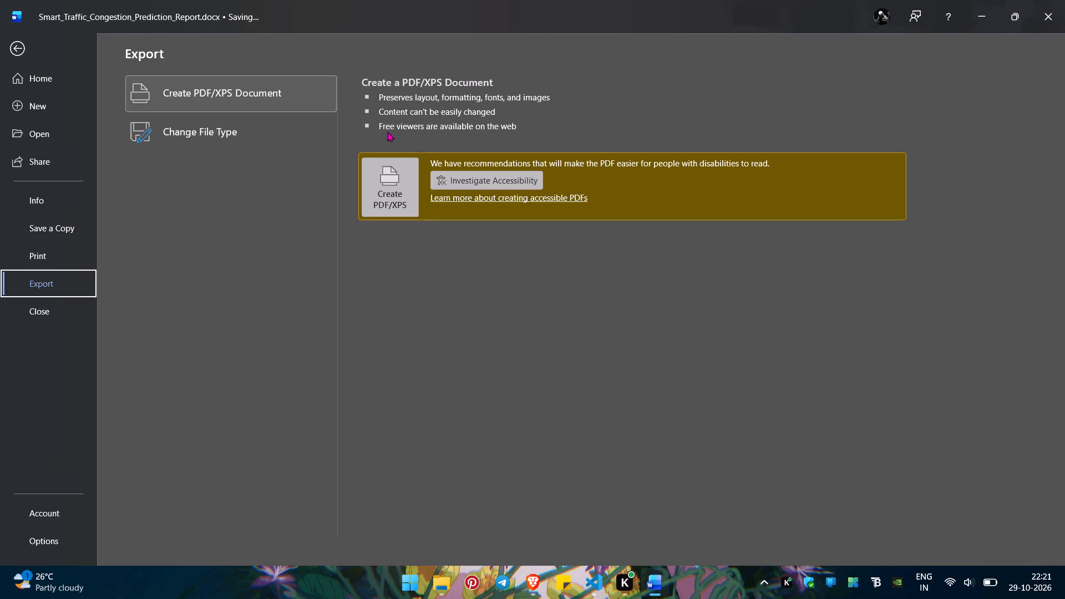
pyautogui.click(402, 174)
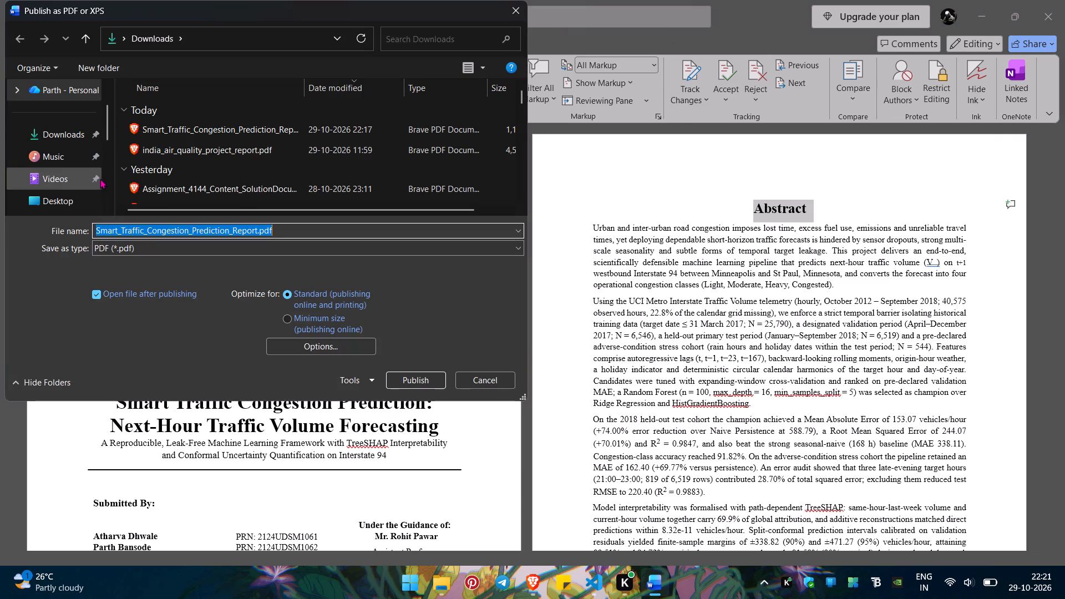
pyautogui.scroll(-1, 60, 190)
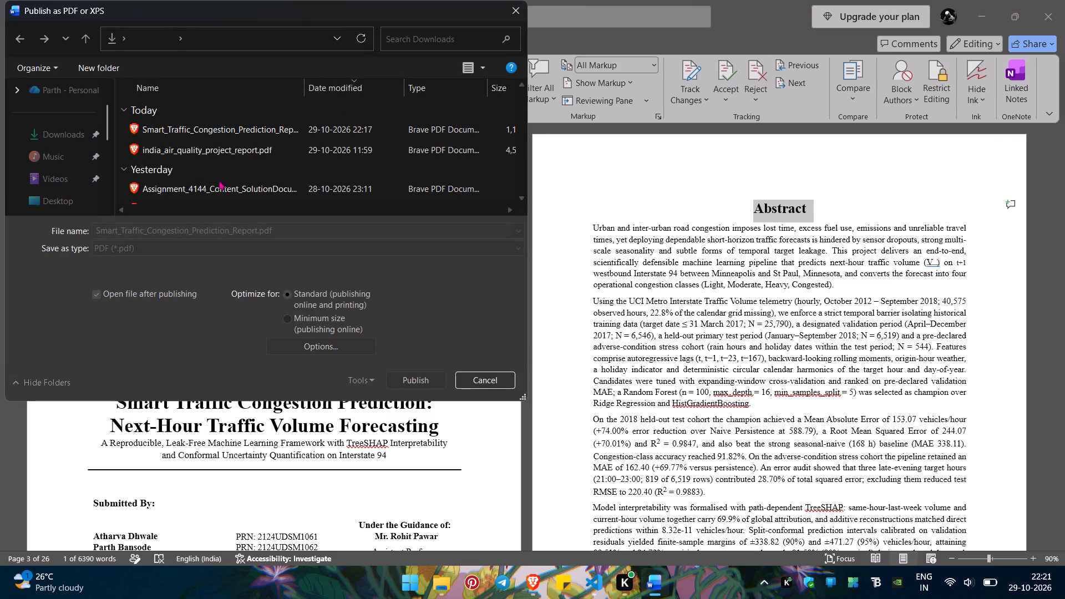
pyautogui.click(394, 270)
pyautogui.scroll(-3, 50, 158)
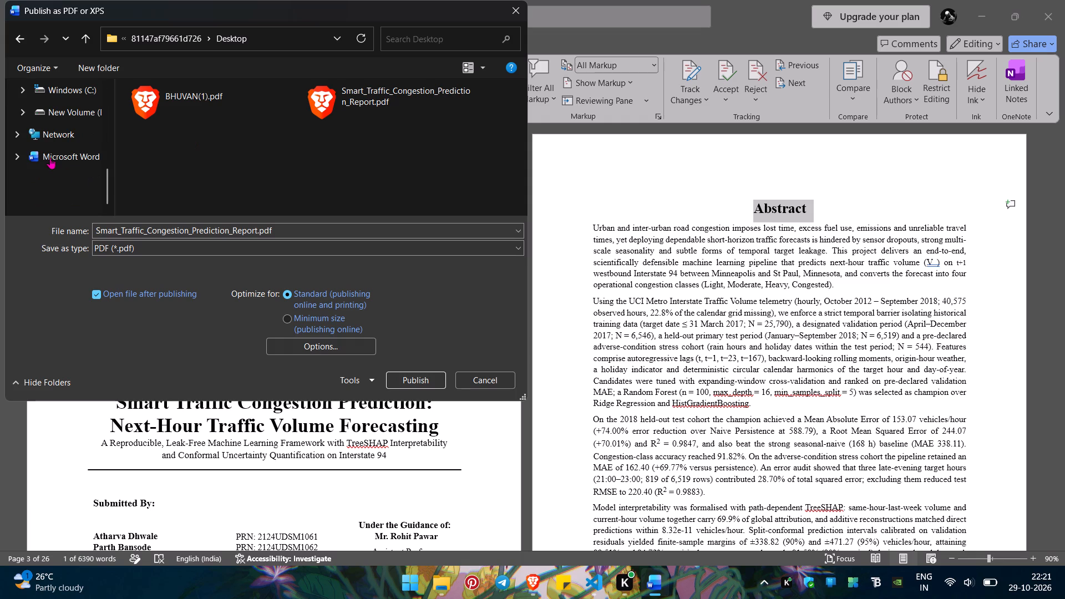
pyautogui.click(72, 111)
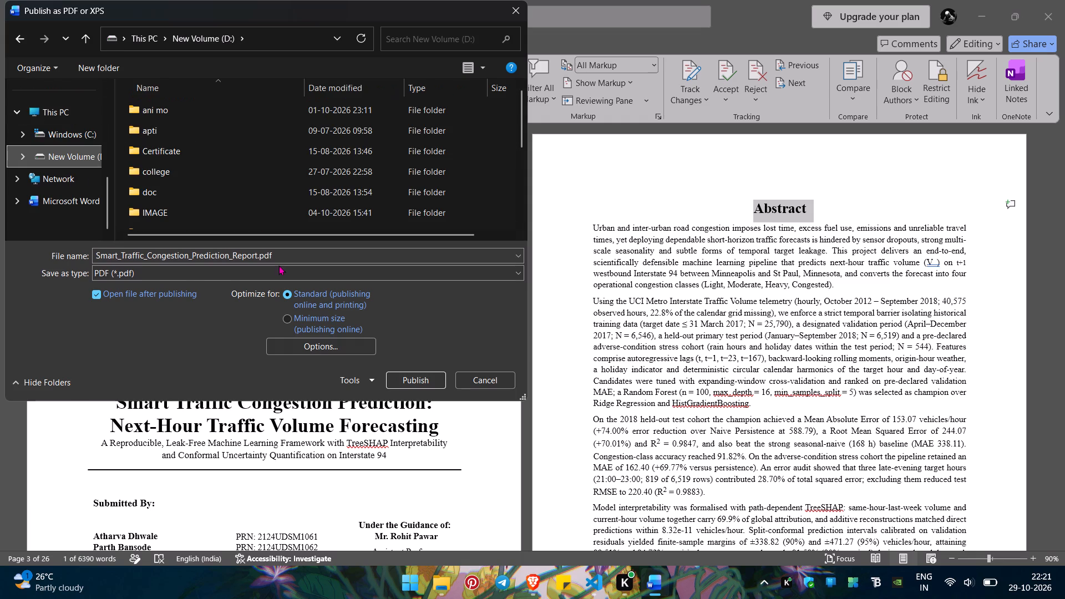